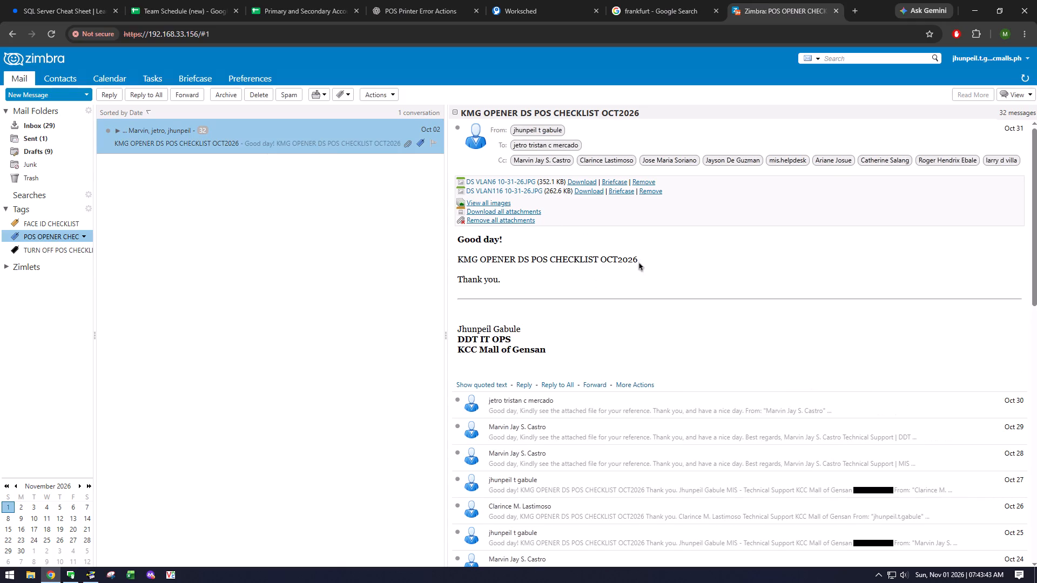
Copy the line "KMG OPENER DS POS CHECKLIST OCT2026" from the body of the Oct 31 checklist email.
drag(637, 259, 464, 260)
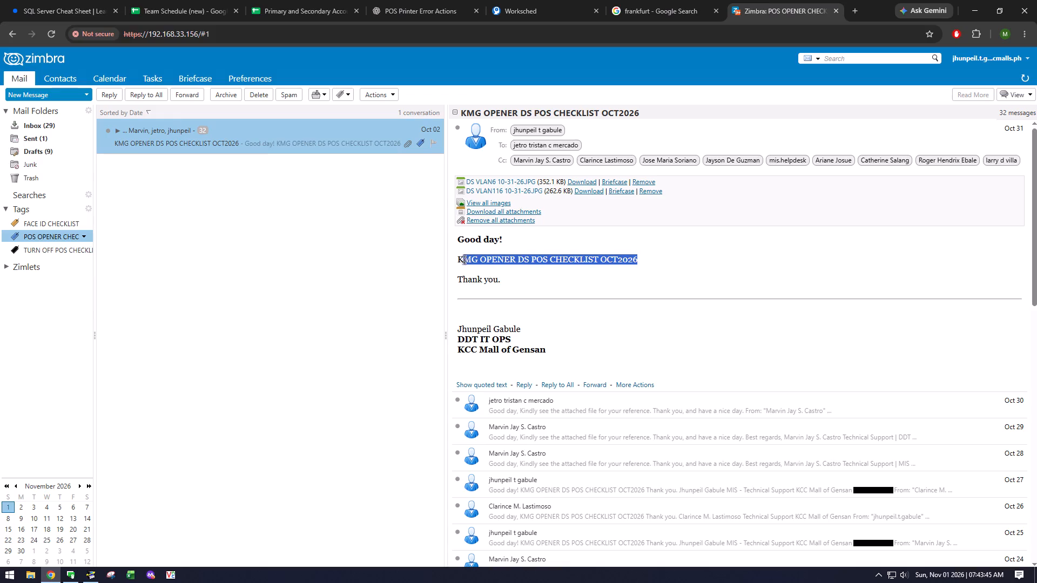
drag(464, 260, 458, 261)
key(ctrl+c)
key(ctrl+c)
key(ctrl+c)
key(ctrl+c)
key(ctrl+c)
key(ctrl+c)
key(ctrl+c)
key(ctrl+c)
key(ctrl+c)
key(ctrl+c)
key(ctrl+c)
key(ctrl+c)
click(549, 150)
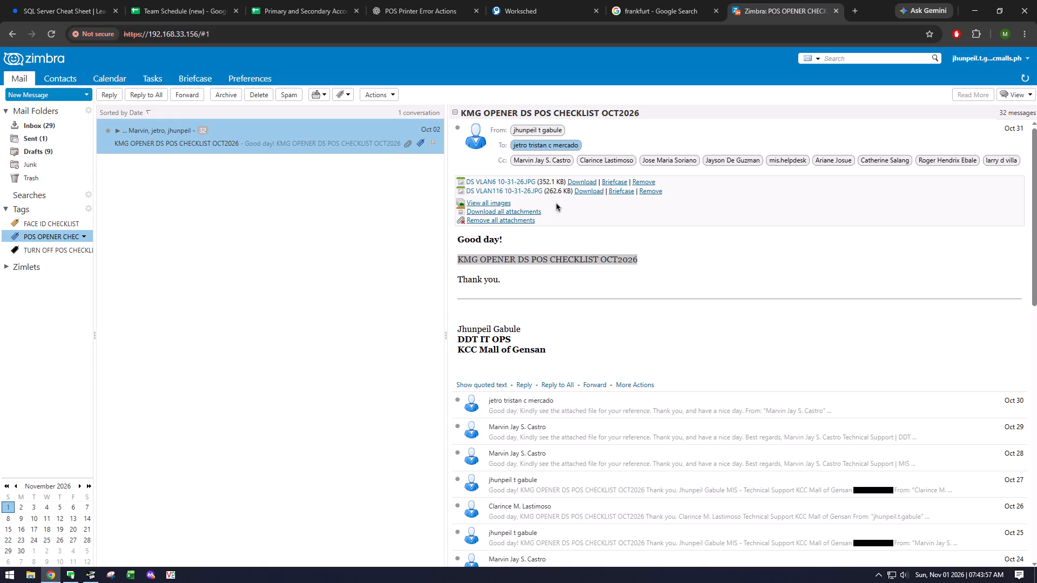
click(580, 240)
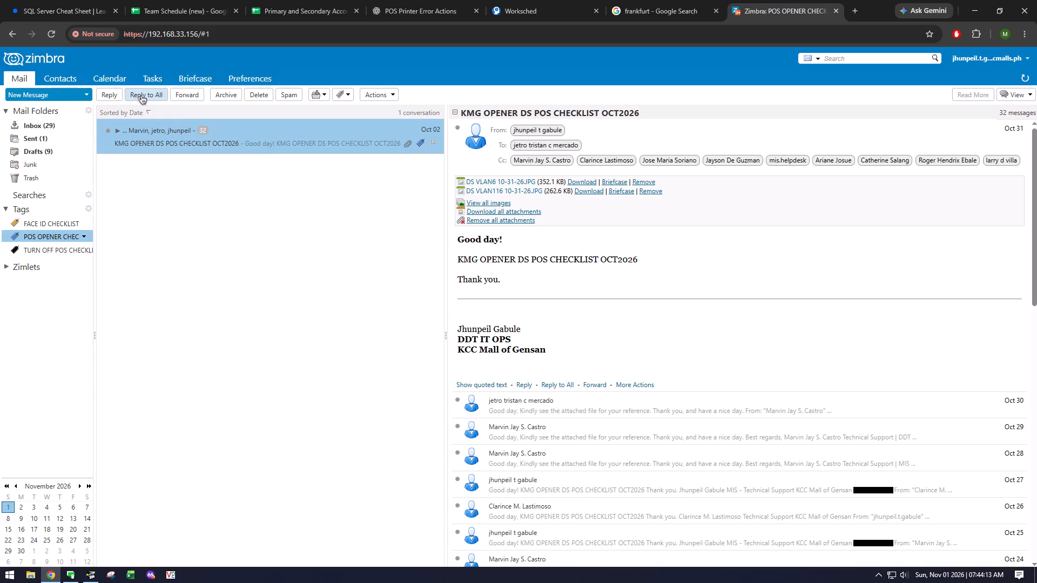
In a new message, remove the blank space above "Good day!" and paste the copied checklist line between the greeting and "Thank you.".
click(48, 98)
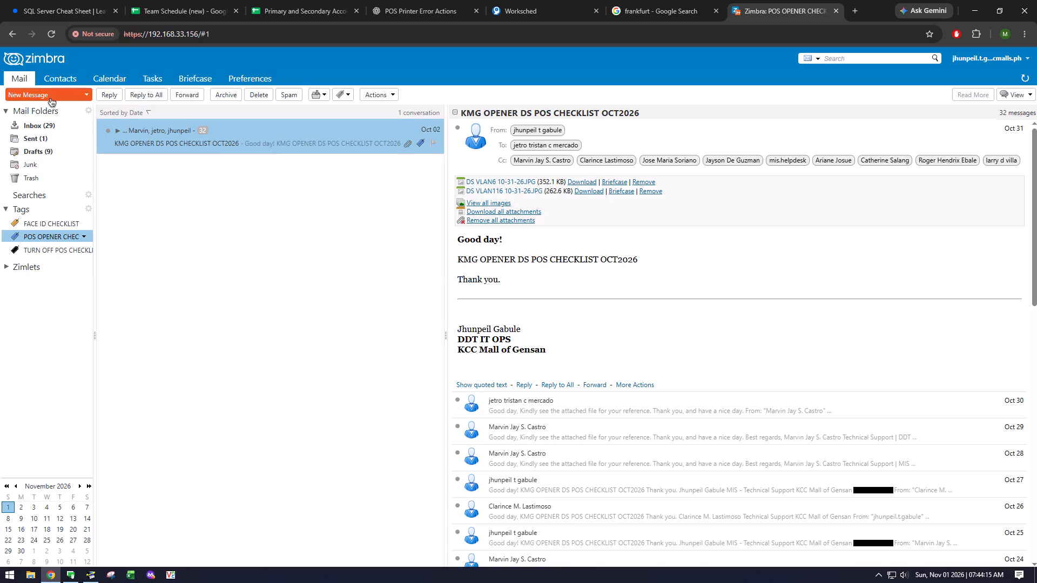
click(8, 222)
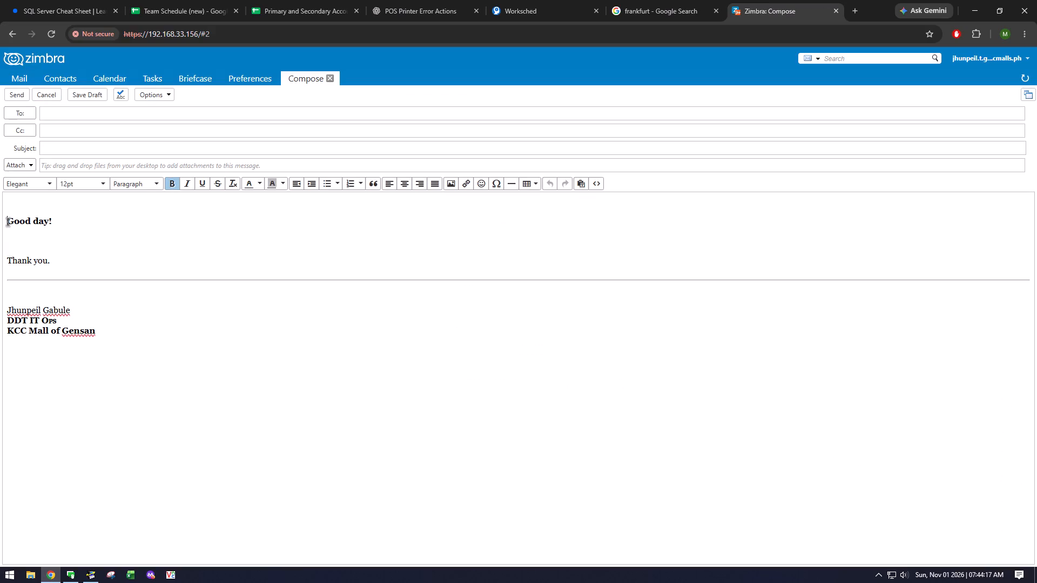
key(BackSpace)
key(BackSpace)
click(21, 224)
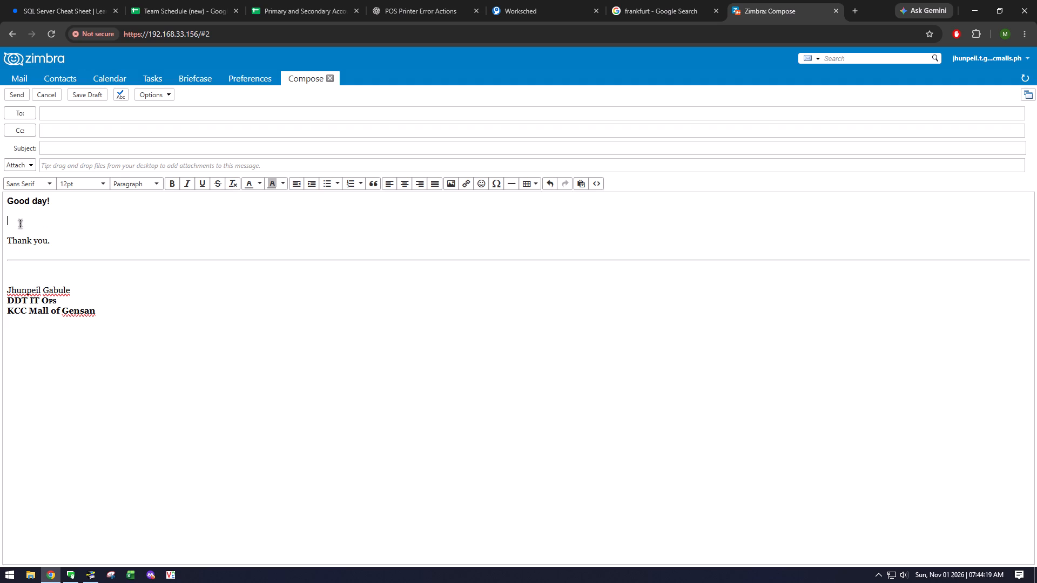
key(ctrl+v)
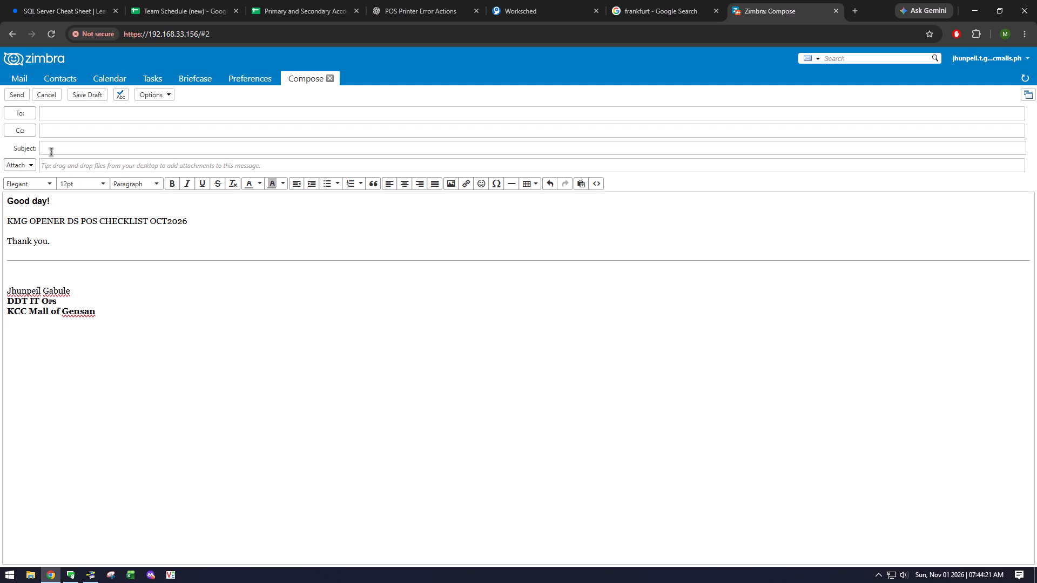
Fill the subject with the copied checklist title, changing its month so it reads "KMG OPENER DS POS CHECKLIST NOV2026".
click(52, 149)
key(ctrl+v)
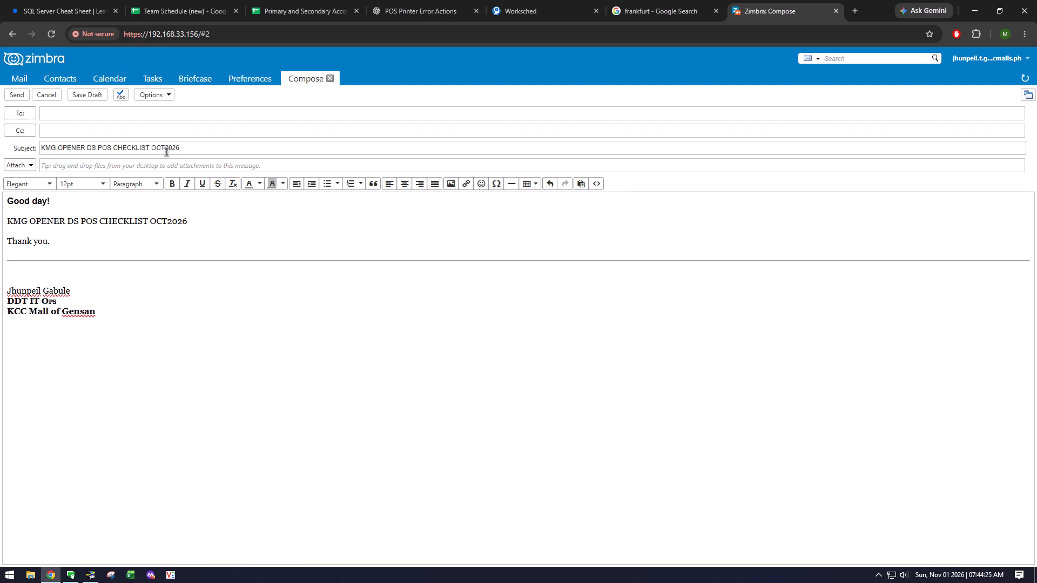
click(165, 150)
key(BackSpace)
key(BackSpace)
key(BackSpace)
text(NOV)
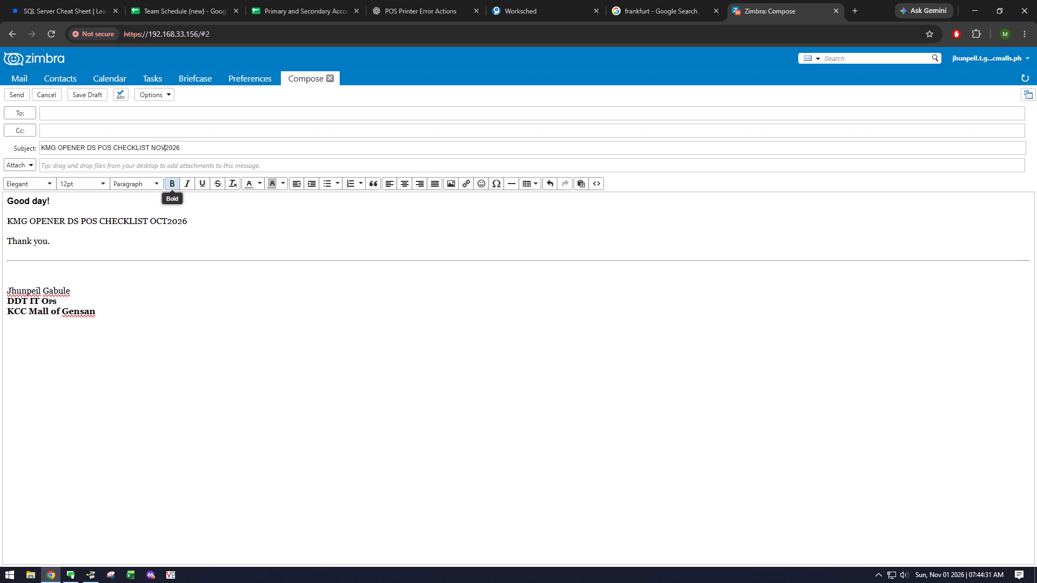
key(space)
key(BackSpace)
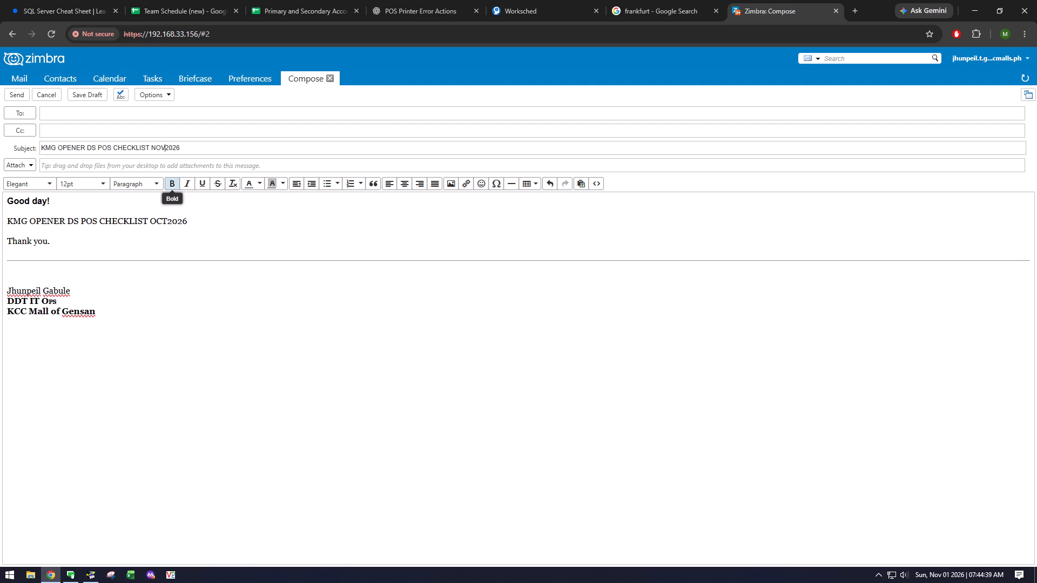
key(period)
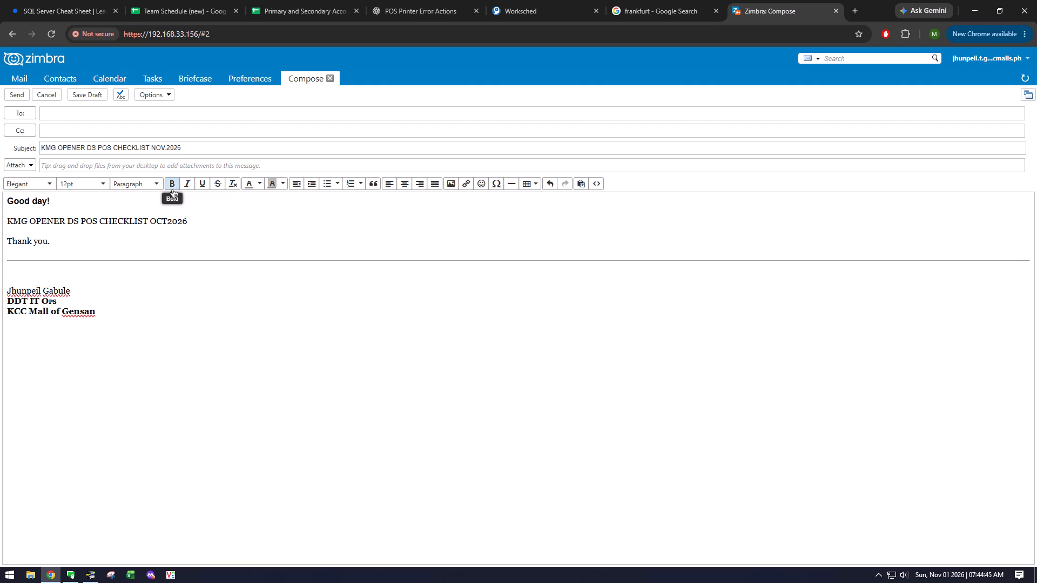
key(Insert)
key(BackSpace)
Change the month in the message body's checklist line to NOV.
click(167, 223)
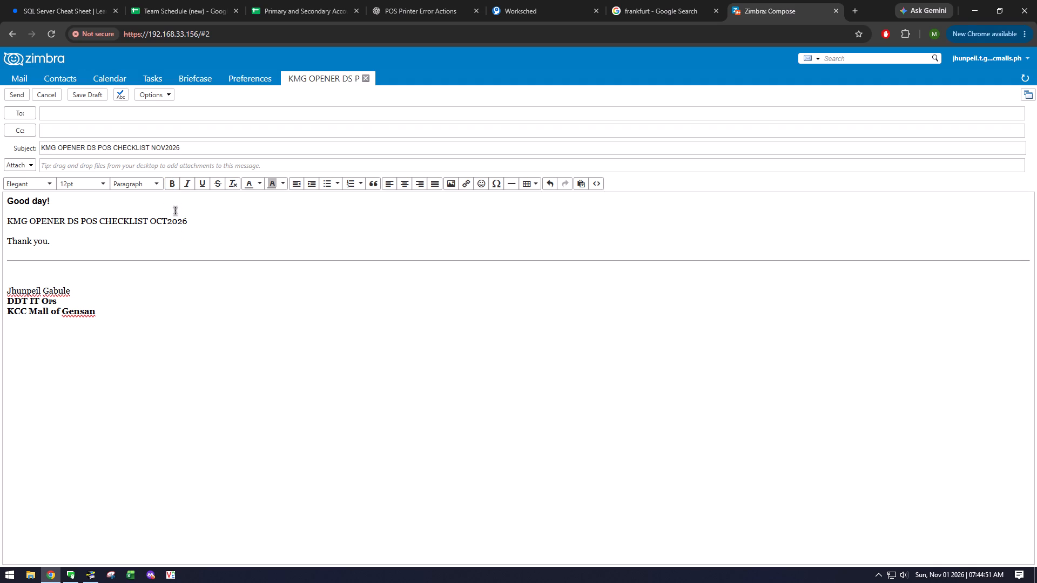
key(BackSpace)
key(BackSpace)
key(BackSpace)
text(NOV)
Add the first contact suggested for "jay" as the message's only To recipient.
click(56, 117)
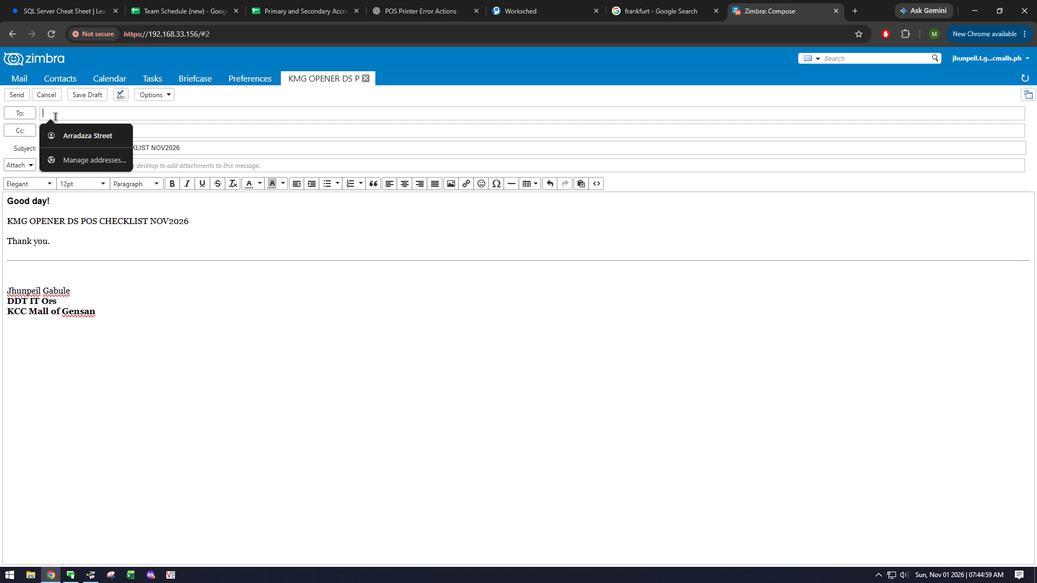
text(jay)
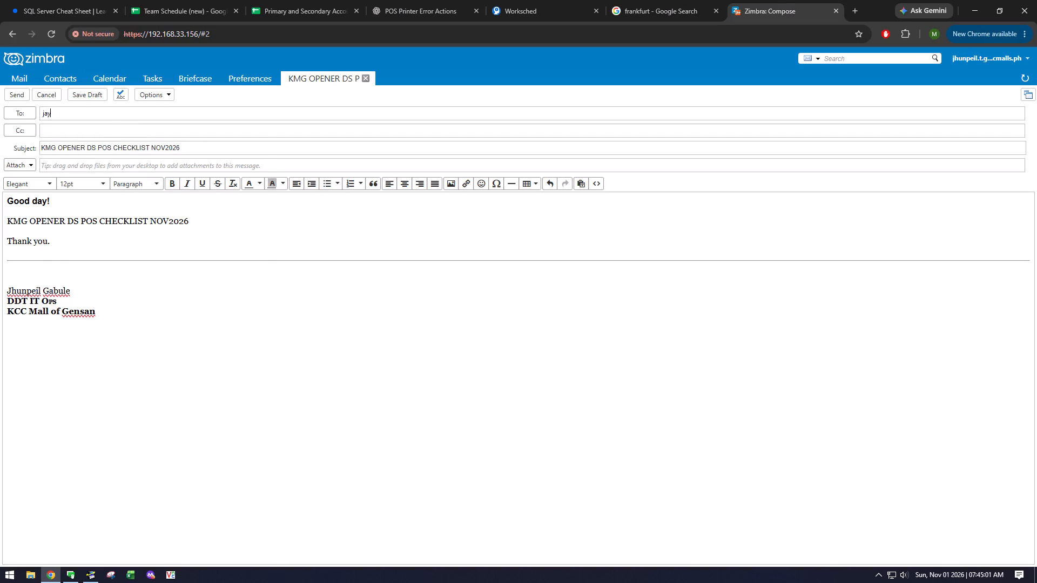
key(Return)
text(jay)
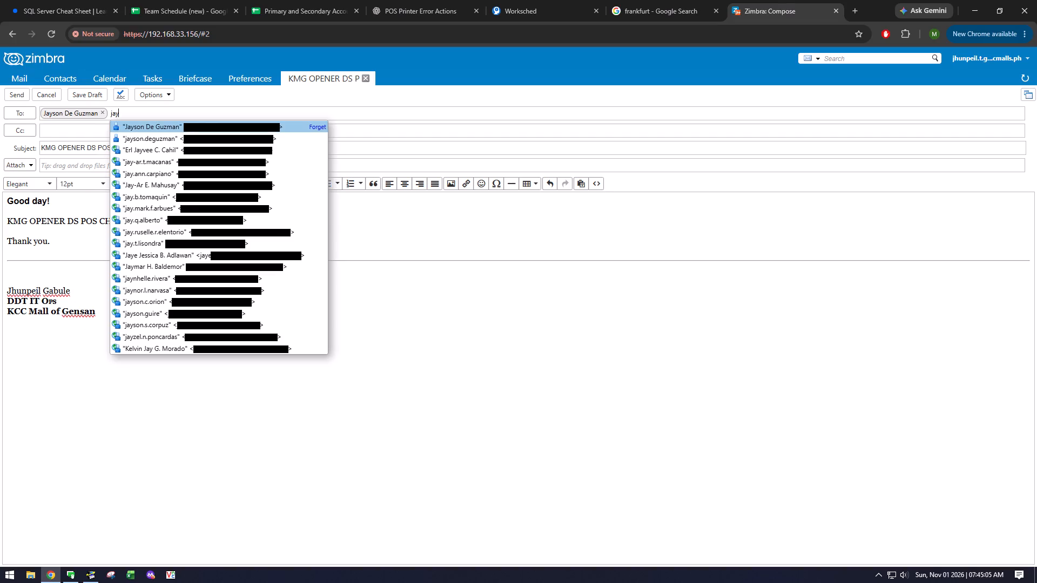
key(BackSpace)
key(BackSpace)
key(BackSpace)
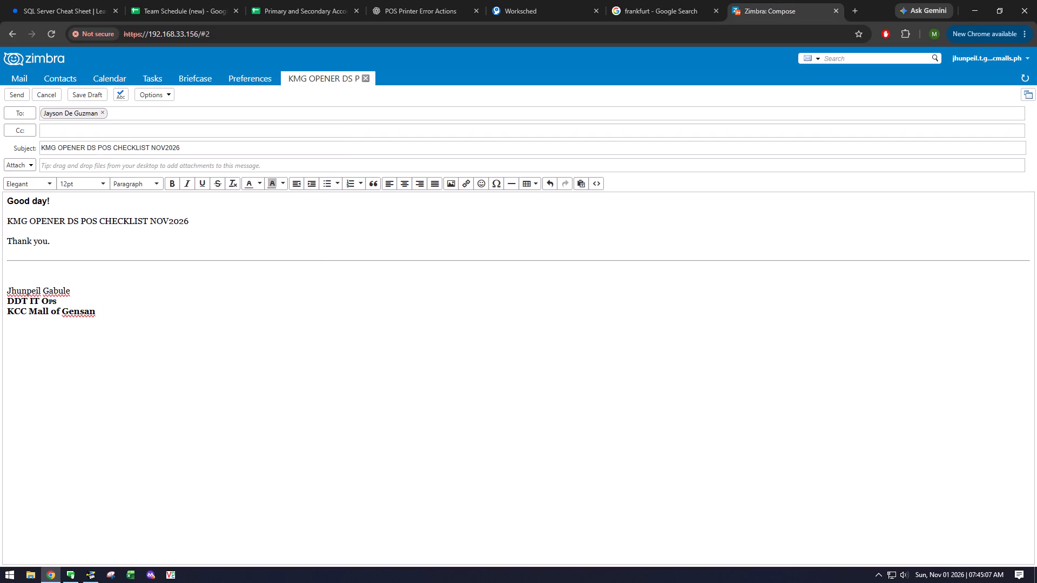
Copy all To and Cc recipients of the Oct 31 checklist email into the Cc field of the new message.
click(6, 73)
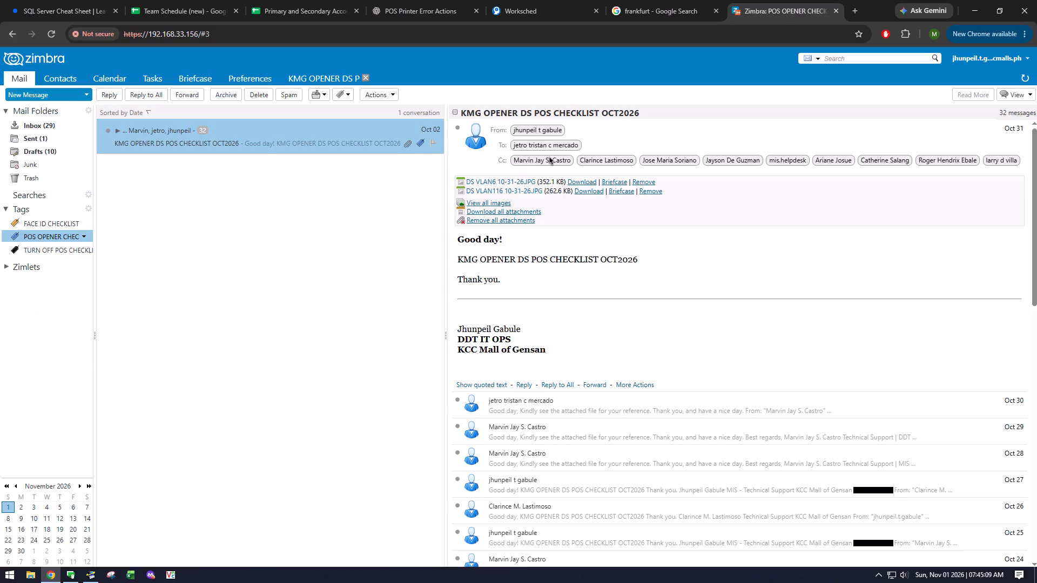
click(531, 143)
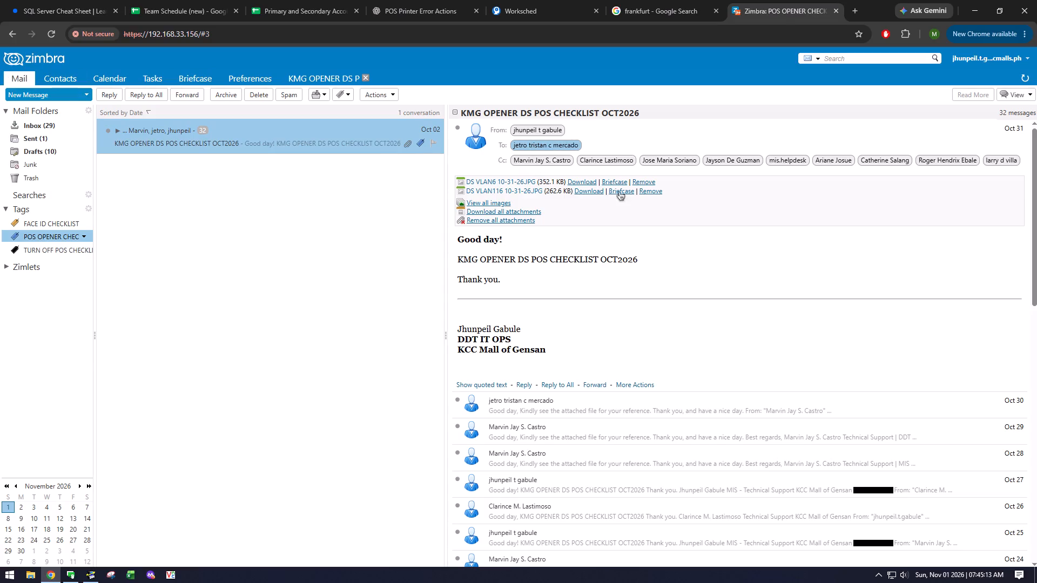
shift+click(995, 159)
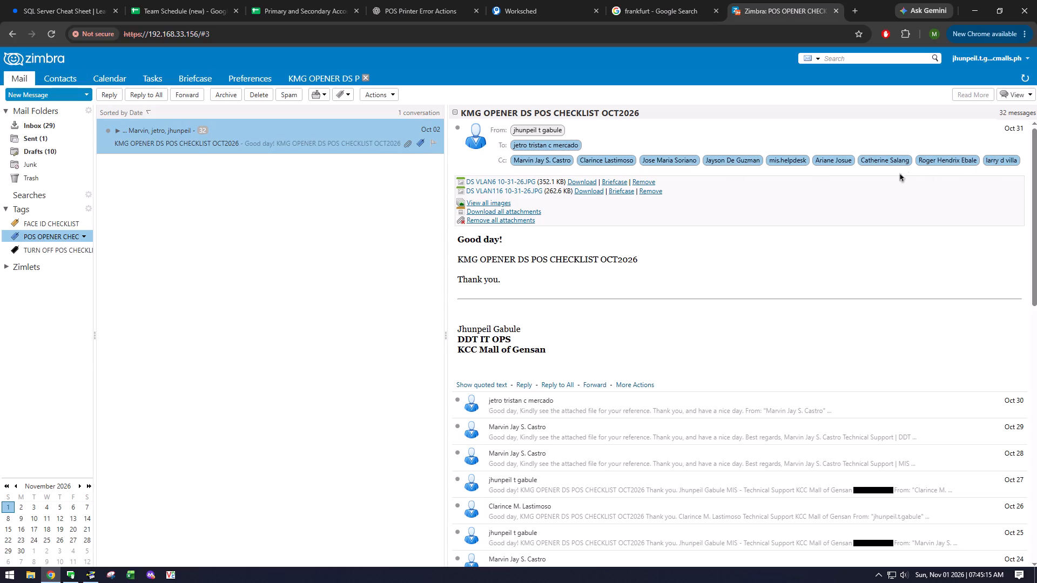
key(ctrl+c)
key(ctrl+c)
key(ctrl+c)
key(ctrl+c)
click(327, 81)
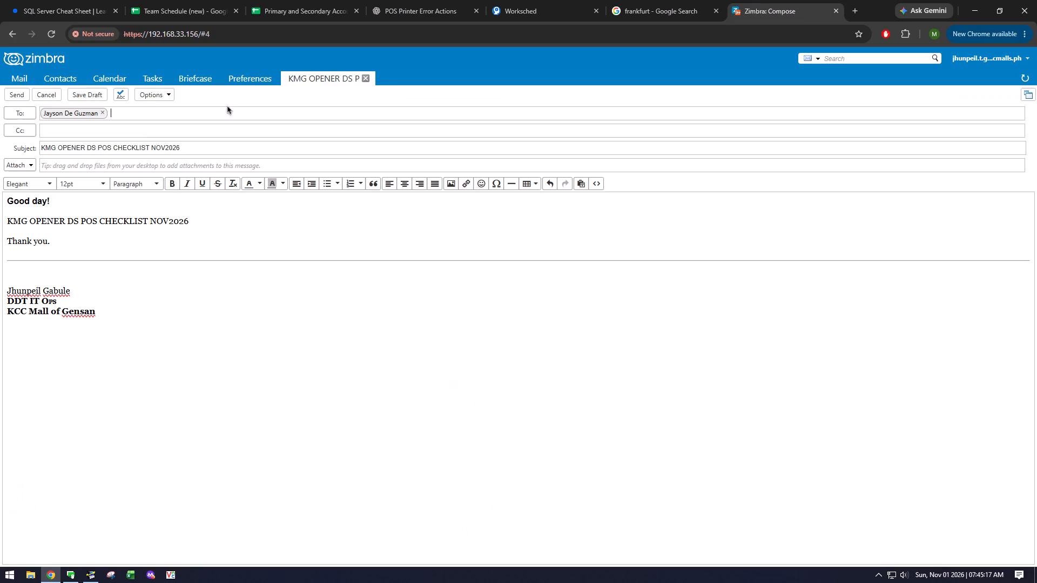
click(60, 131)
key(ctrl+v)
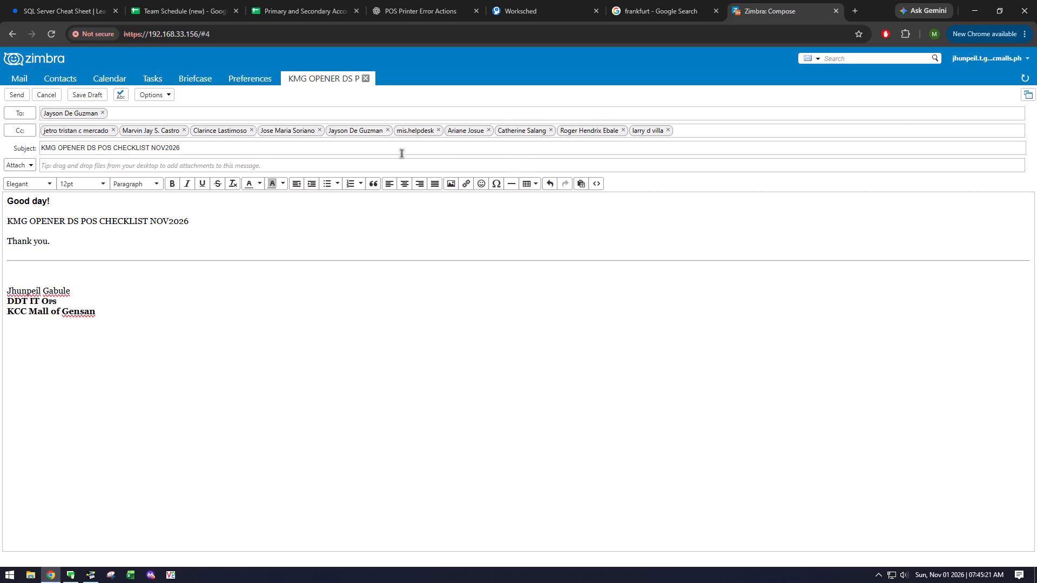
Move the last two Cc recipients to the front of the Cc list, keeping the final one first.
drag(651, 134, 68, 132)
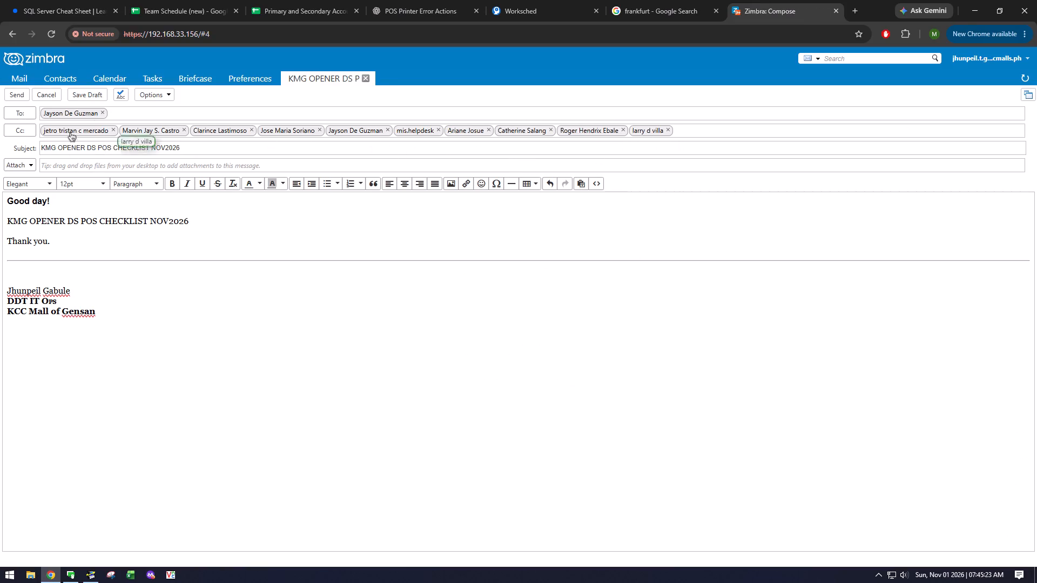
drag(68, 132, 46, 126)
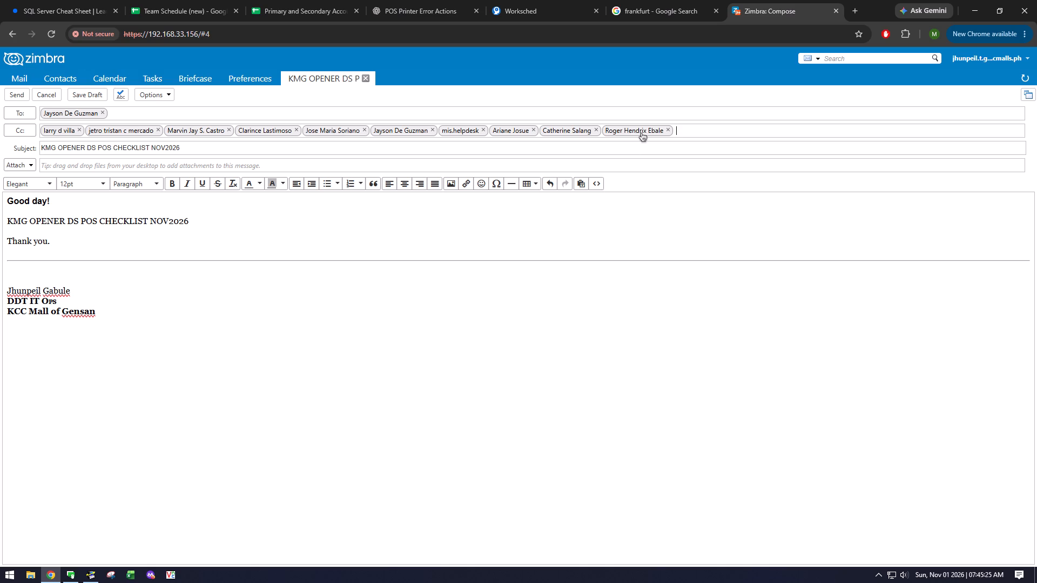
drag(638, 132, 88, 127)
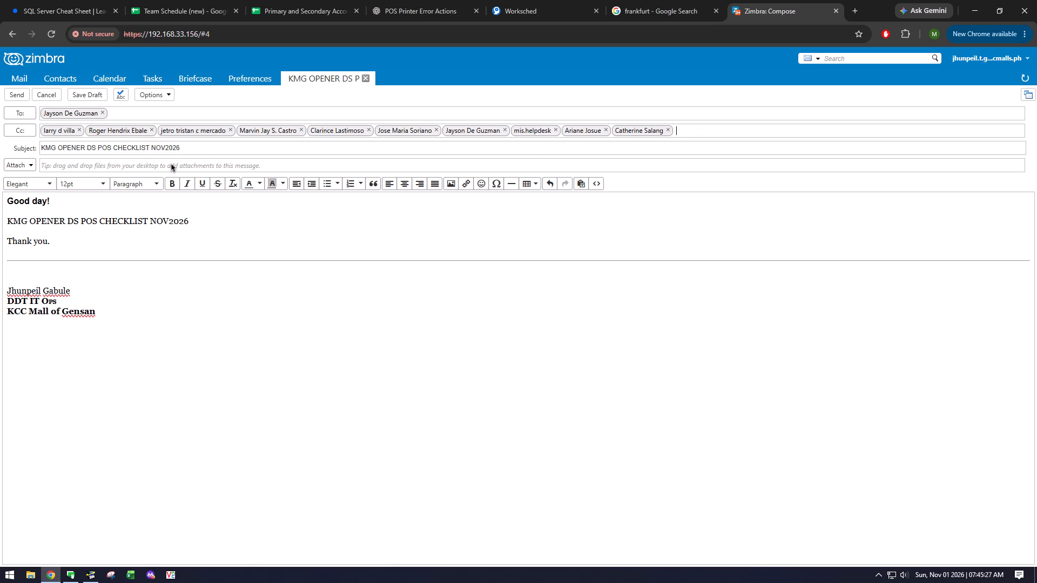
Reorder the Cc list by moving the fourth recipient to third place and the sixth recipient to fourth place.
drag(273, 132, 175, 126)
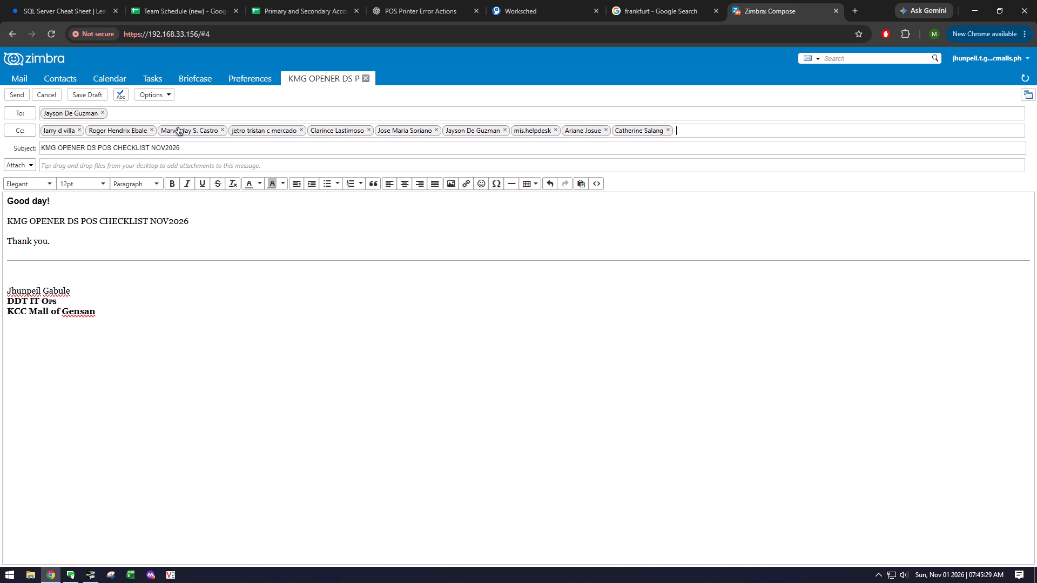
drag(411, 132, 264, 128)
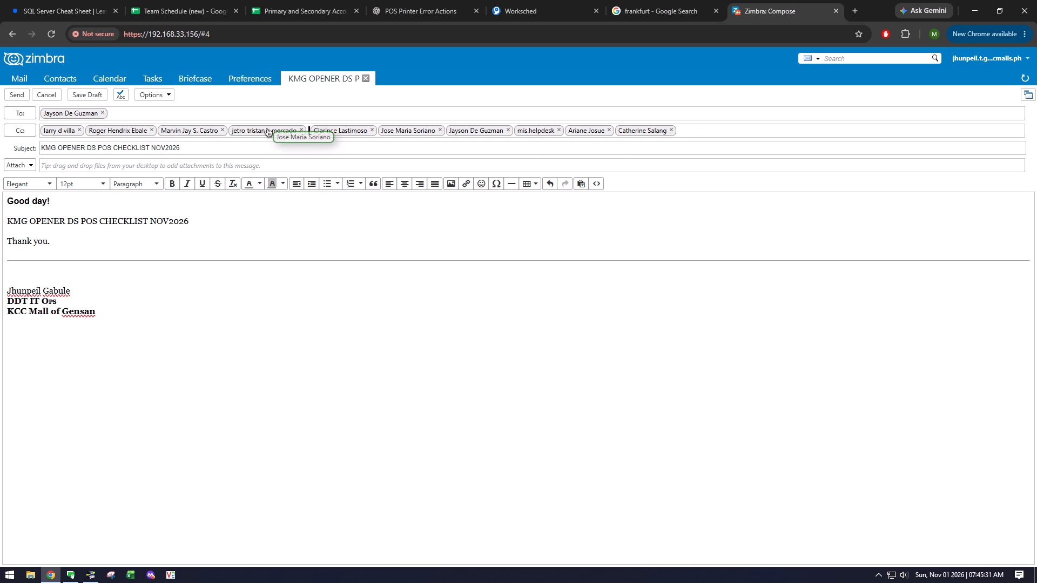
drag(264, 128, 233, 124)
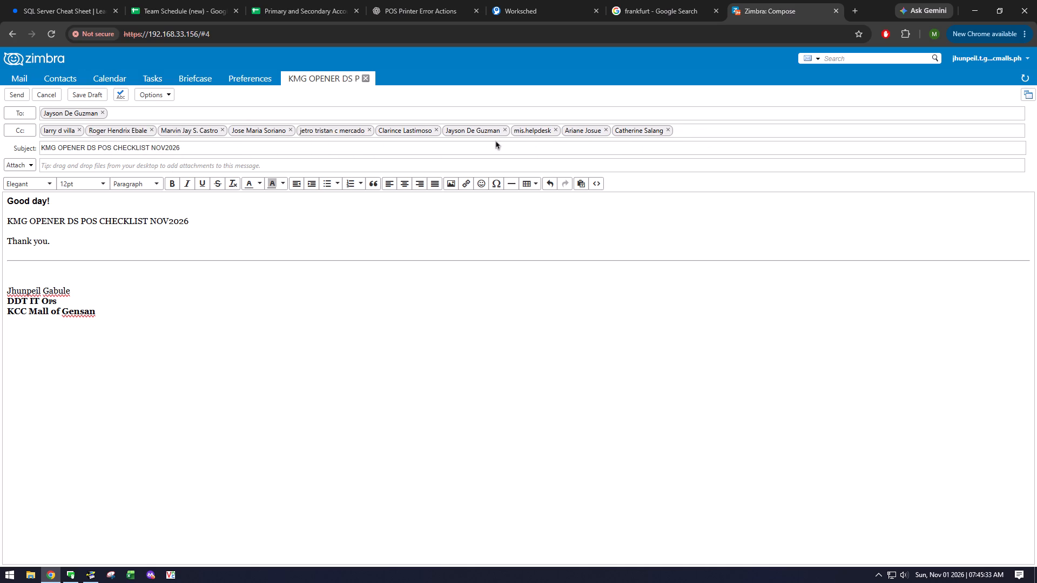
Remove from the Cc list the recipient who is already in the To field.
click(504, 128)
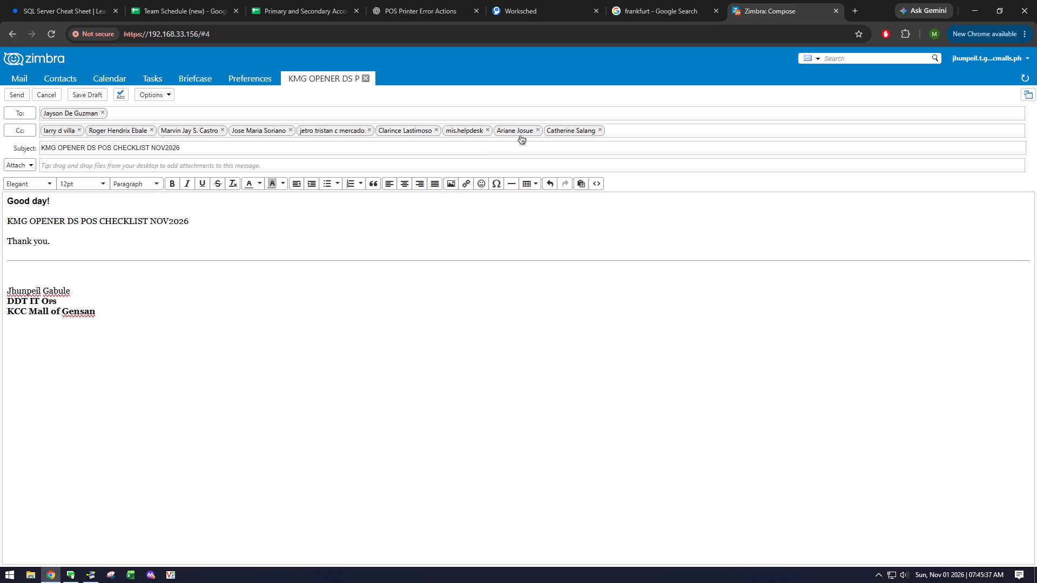
Move the last two Cc recipients to third and fourth place in order, and mis.helpdesk to sixth place.
drag(520, 131, 171, 125)
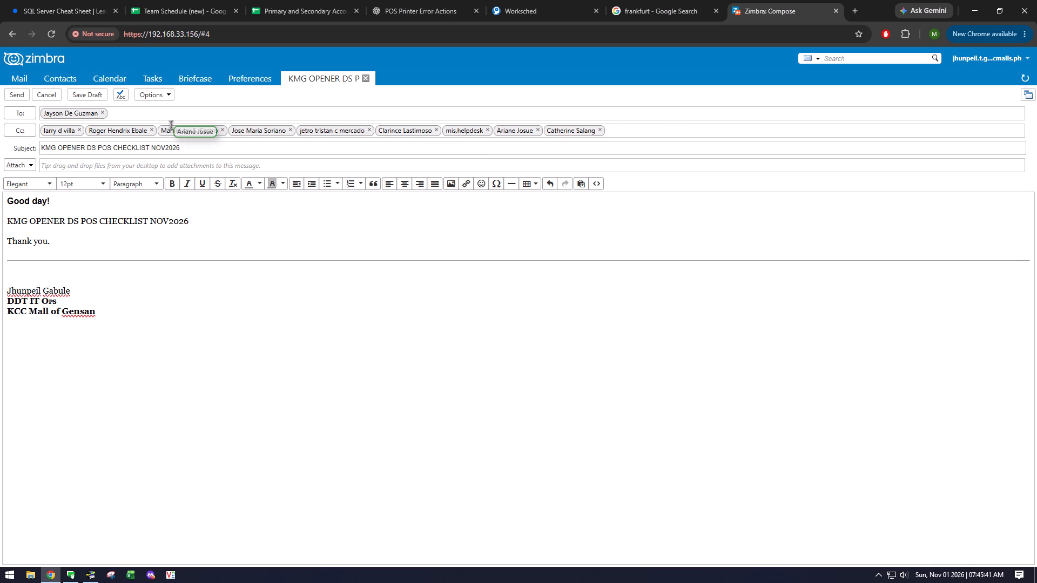
drag(171, 125, 171, 125)
drag(559, 130, 227, 124)
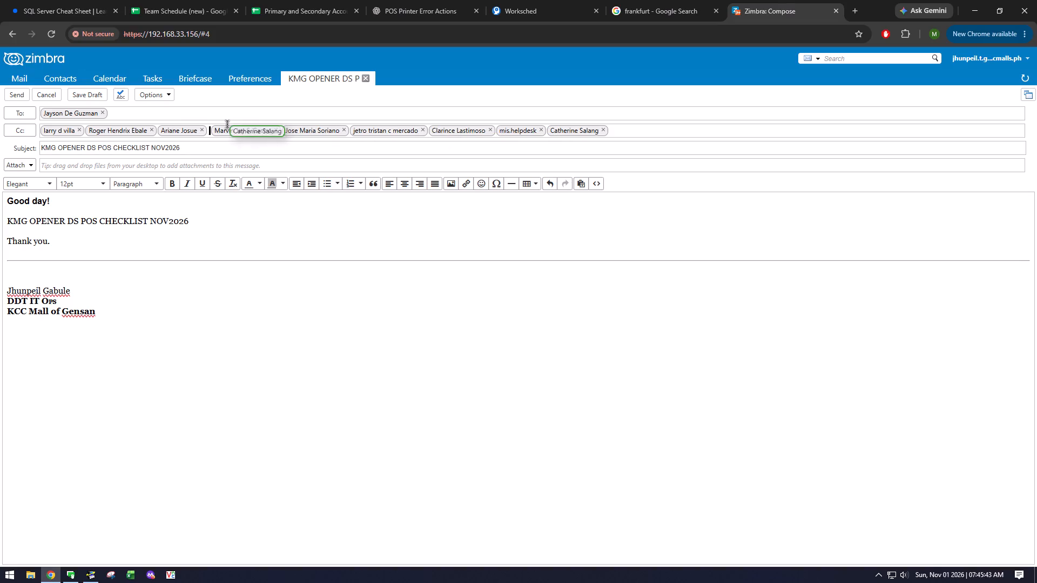
drag(227, 124, 218, 124)
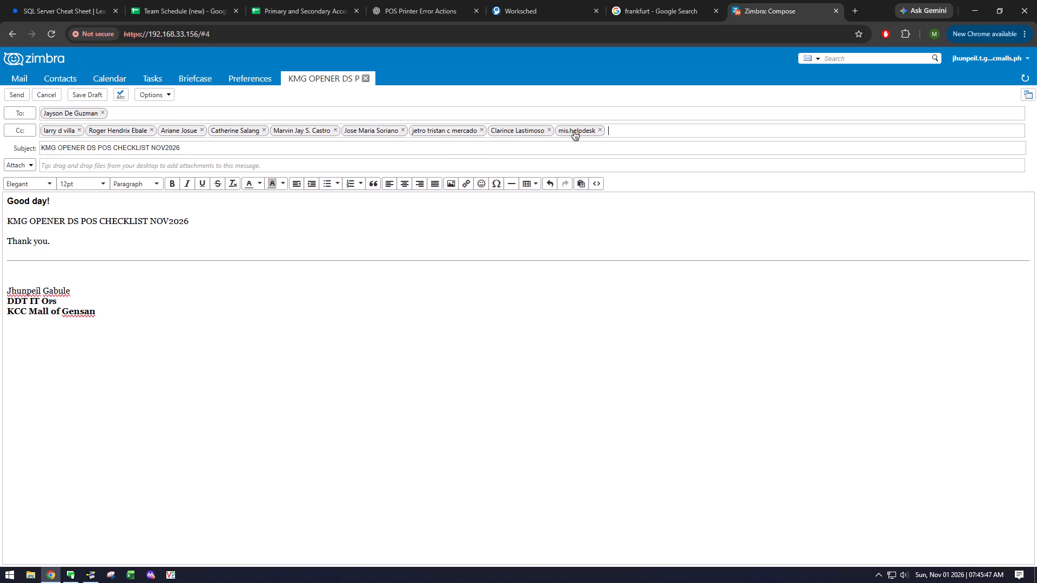
drag(571, 131, 376, 131)
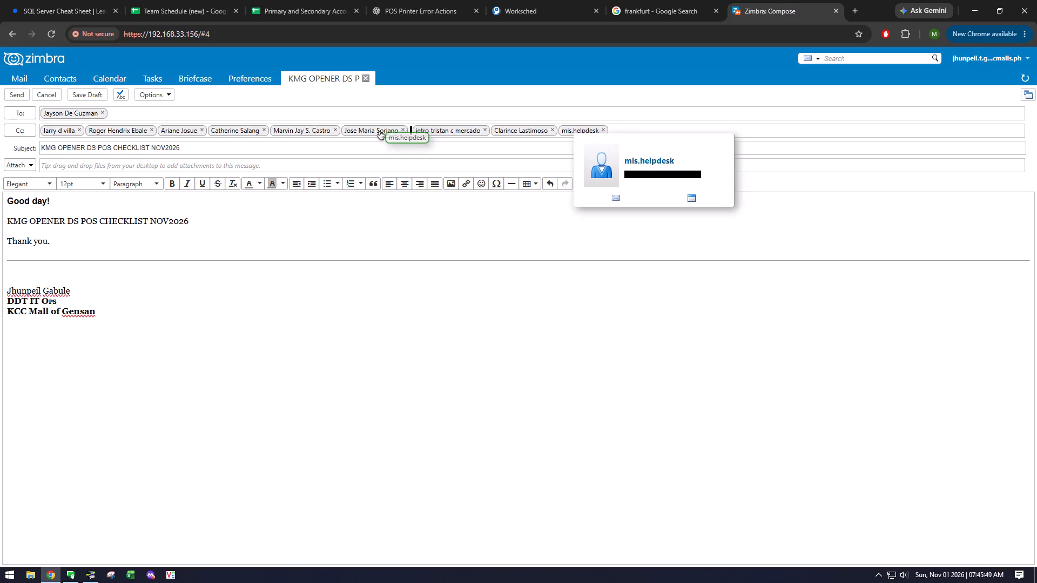
drag(376, 131, 350, 128)
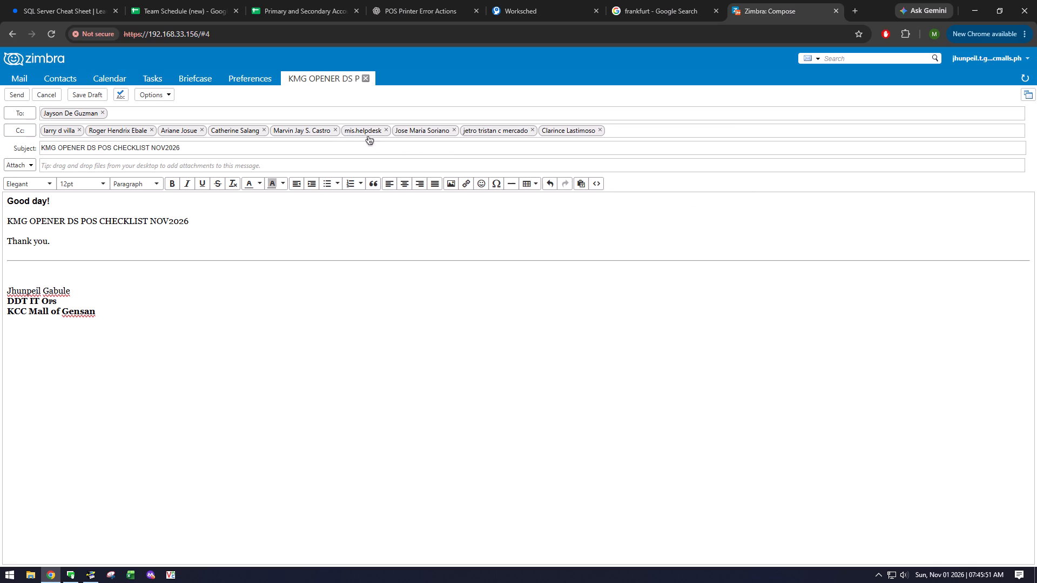
Attach DS VLAN6 11-1-26.JPG and DS VLAN116 11-1-26.JPG from the POS OPENING CHECKLIST folder under JHUN CHECKLIST on drive D.
click(18, 164)
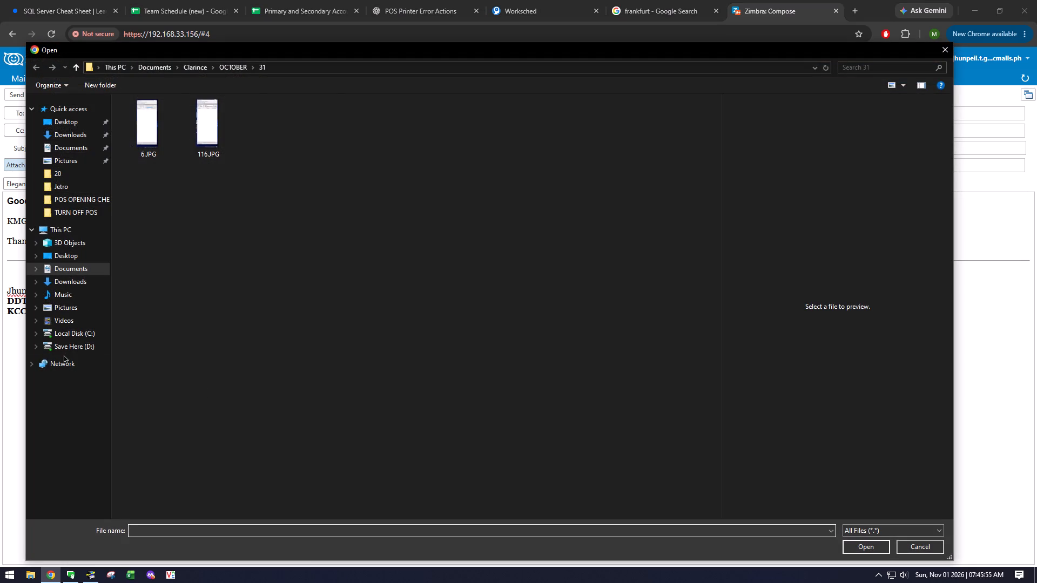
click(68, 349)
double_click(159, 186)
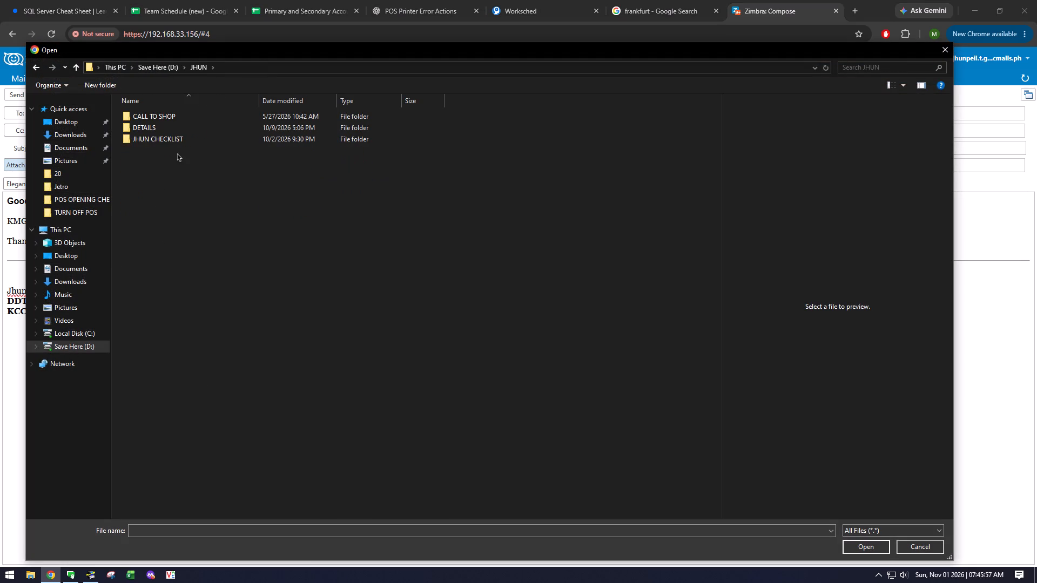
double_click(182, 141)
double_click(190, 130)
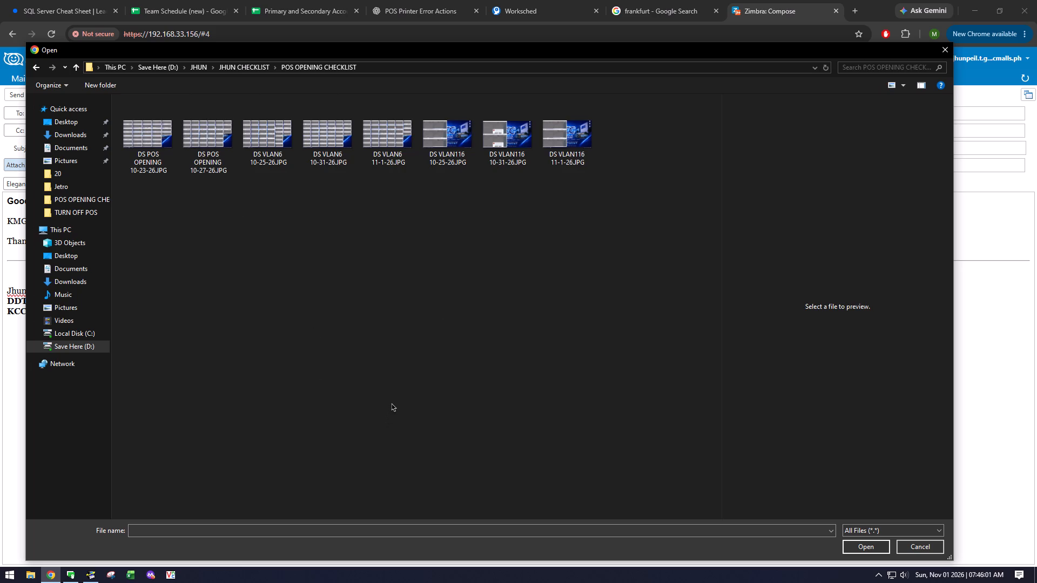
click(561, 159)
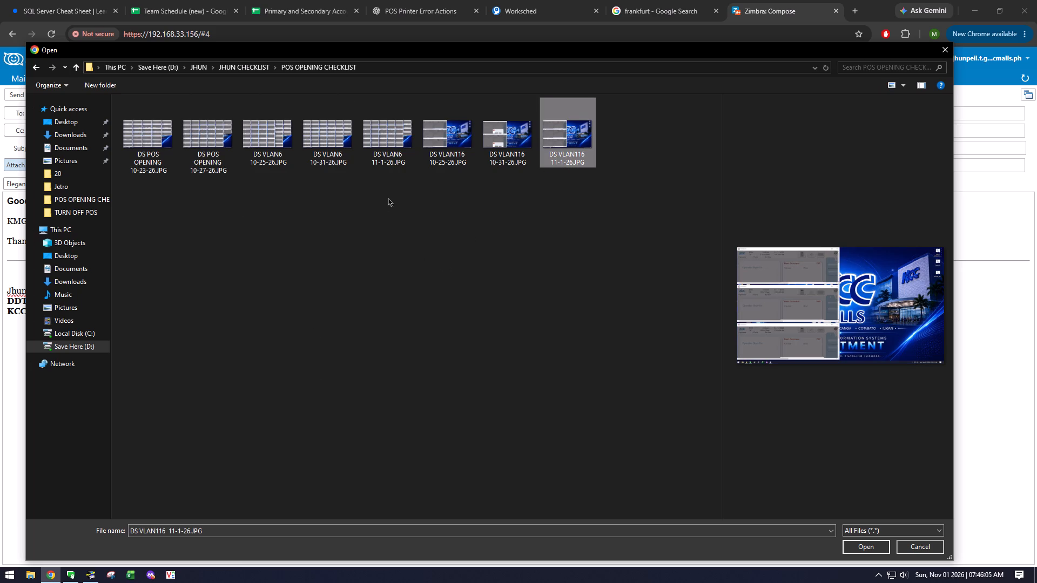
ctrl+click(385, 155)
click(847, 546)
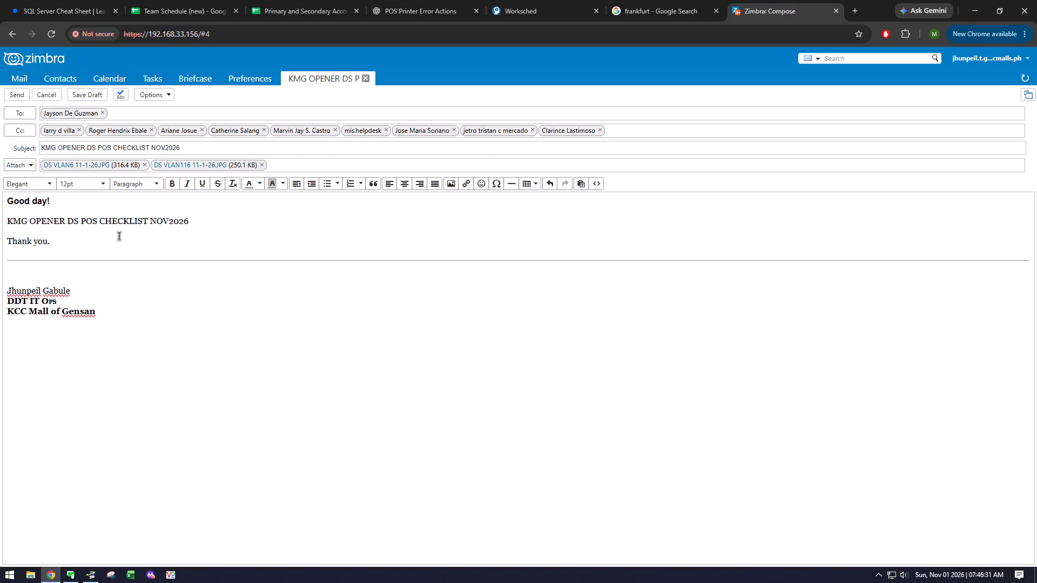
Review the KMG opener November checklist email and send it.
scroll(119, 236, down, 2)
scroll(119, 236, up, 2)
click(14, 97)
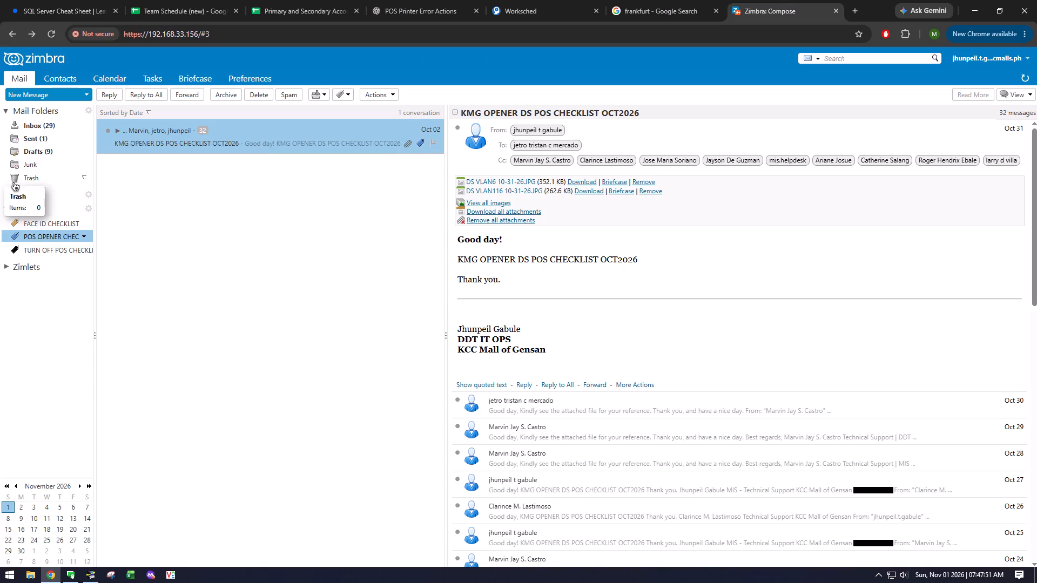
Copy the subject text "KMG CLOSER TURN OFF POS DS CHECKLIST OCT2026" from a reply-all to the tagged turn-off POS conversation, and close the reply unsent.
click(44, 249)
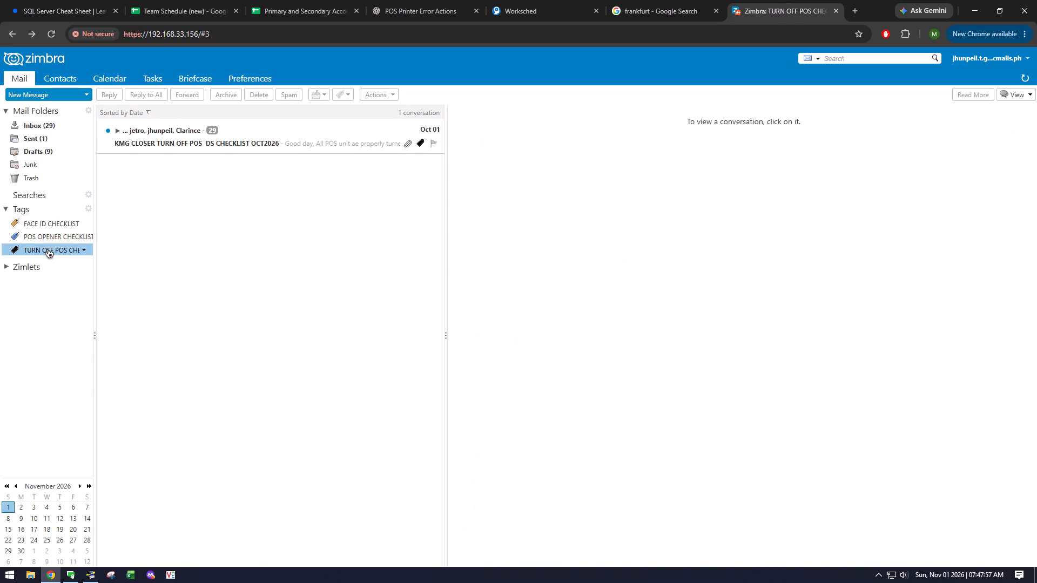
click(250, 138)
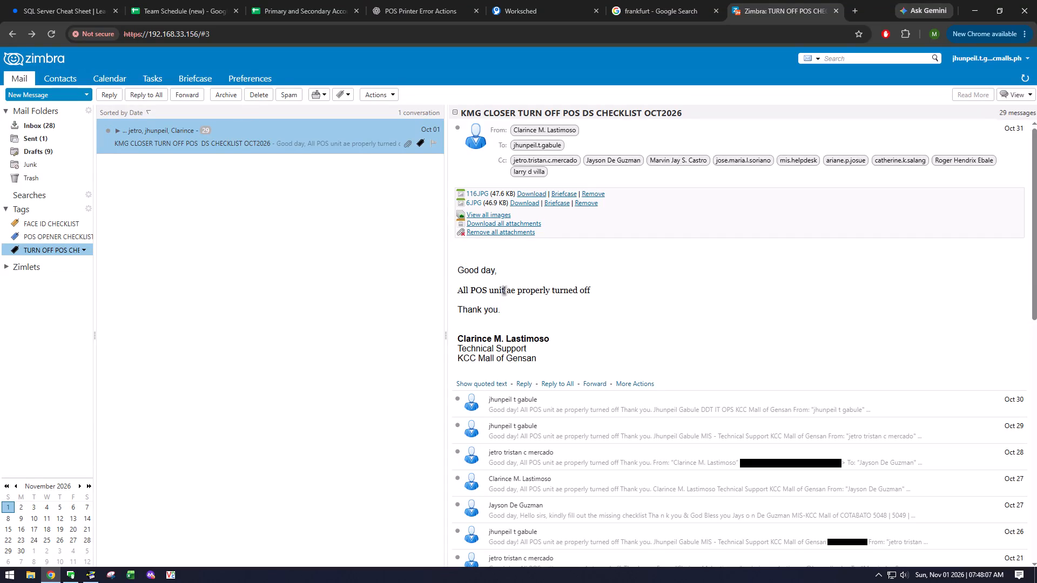
click(146, 95)
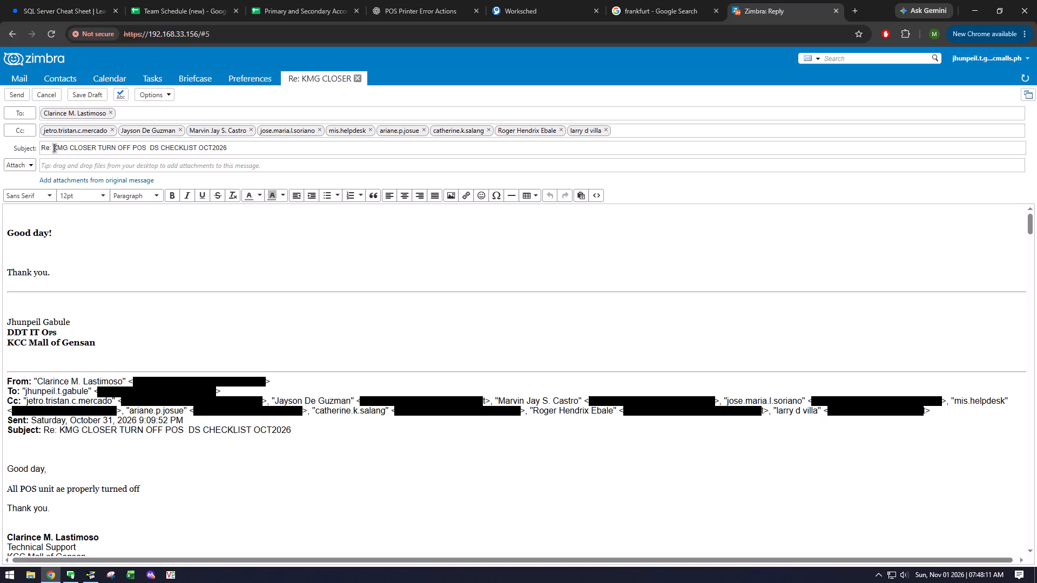
drag(55, 148, 227, 145)
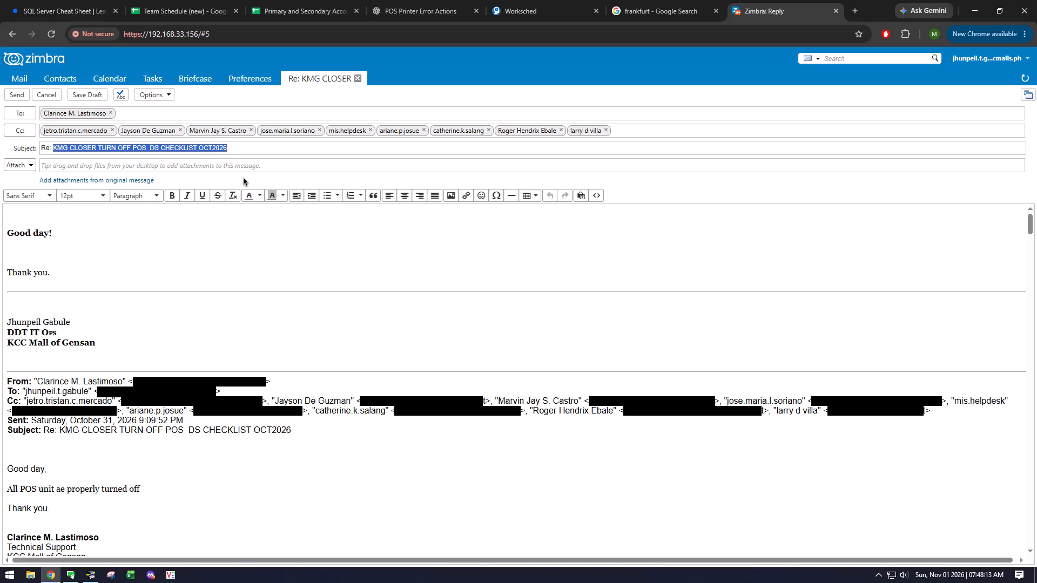
key(ctrl+c)
key(ctrl+c)
key(ctrl+c)
key(ctrl+c)
key(ctrl+c)
key(ctrl+c)
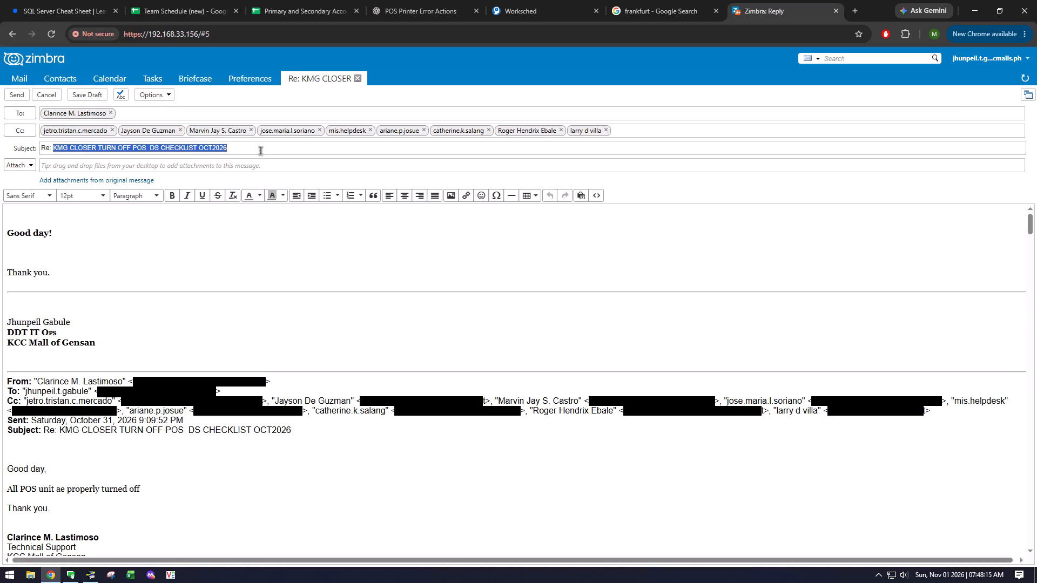
click(265, 148)
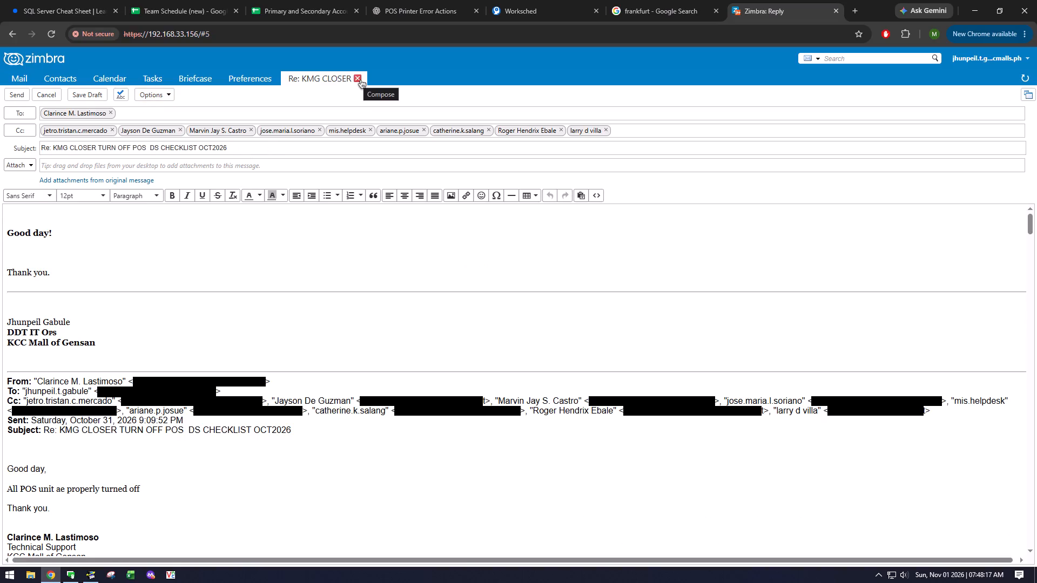
click(358, 79)
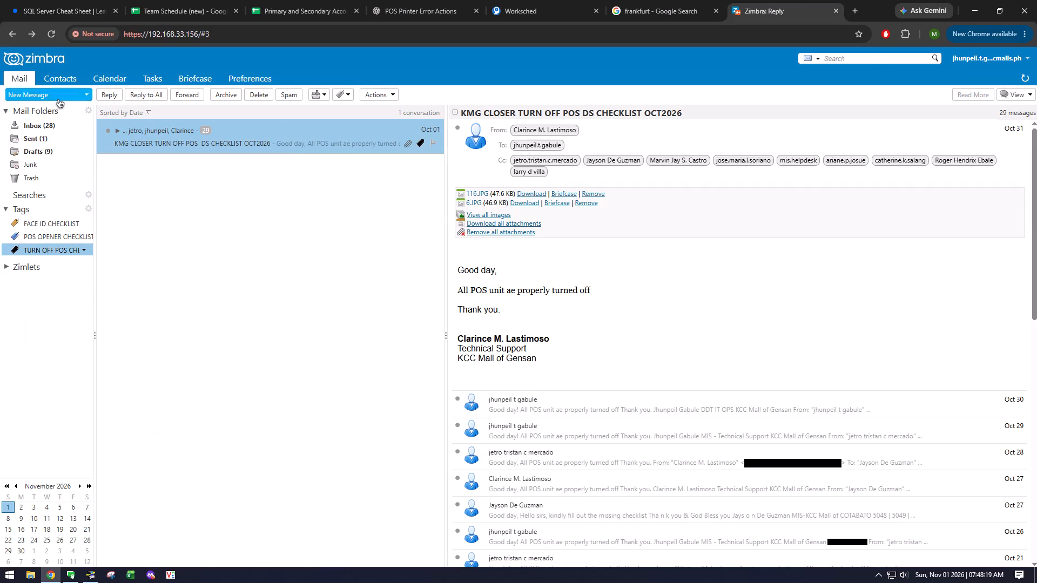
Start a new message and remove the blank space above the "Good day!" greeting.
click(56, 99)
click(9, 223)
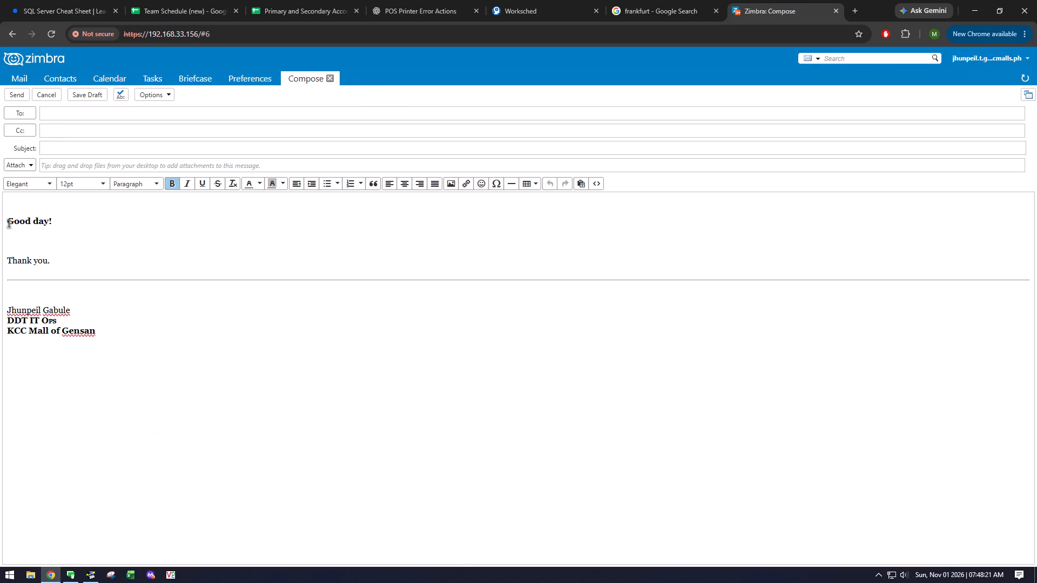
key(BackSpace)
key(BackSpace)
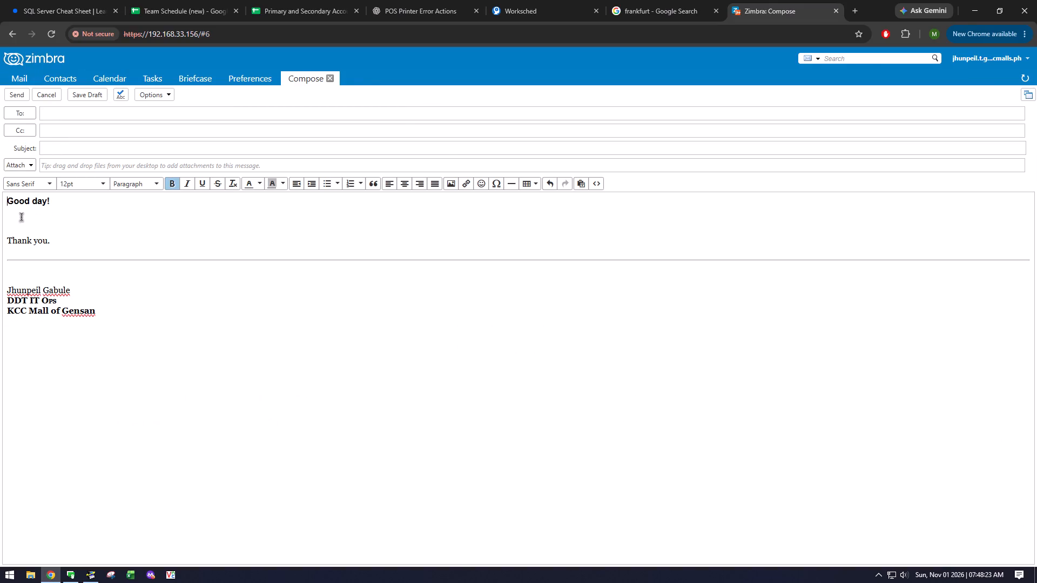
Paste the copied closer checklist text between the greeting and "Thank you.", and set its font to Elegant.
click(10, 222)
key(ctrl+v)
triple_click(38, 224)
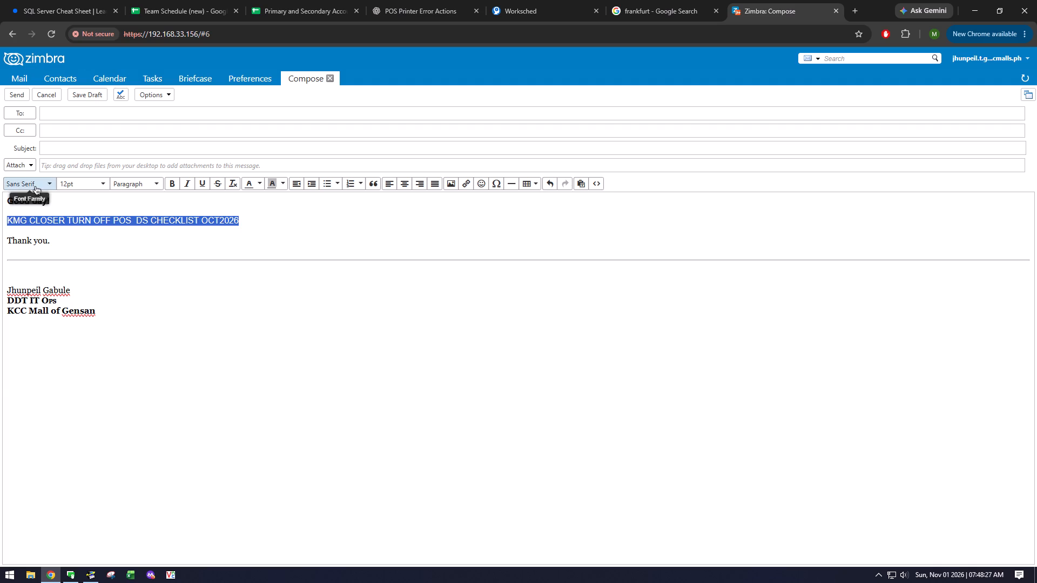
click(32, 186)
click(36, 312)
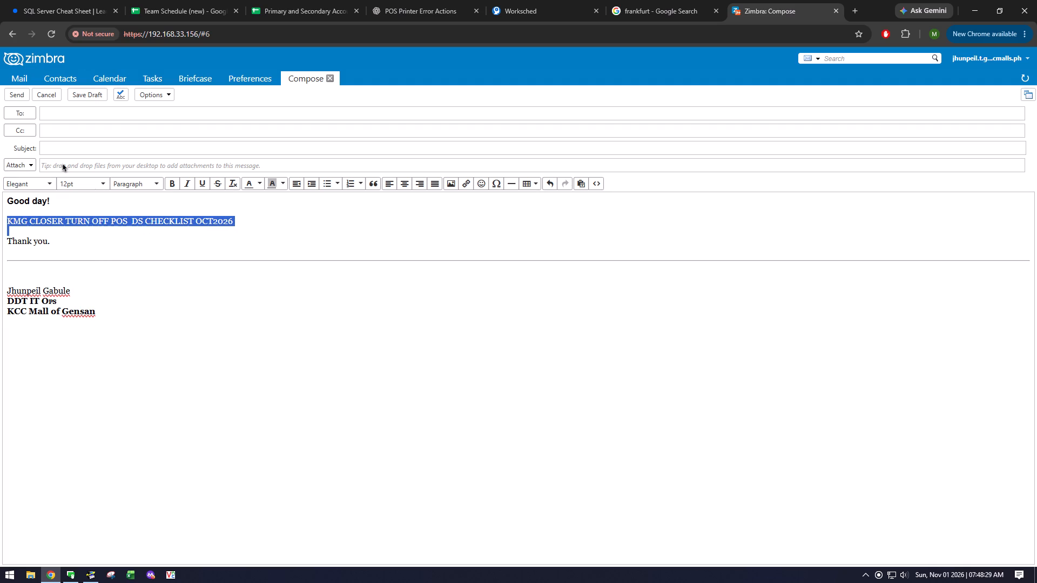
Paste the copied closer checklist text as the message's subject.
click(55, 151)
key(ctrl+v)
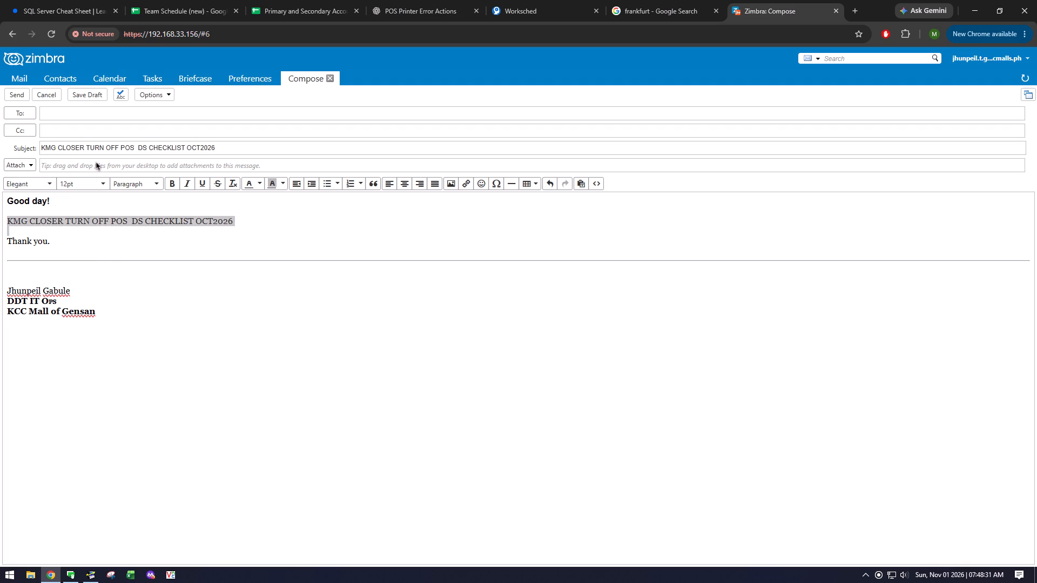
Change the month in the message body's closer checklist line to NOV.
click(193, 233)
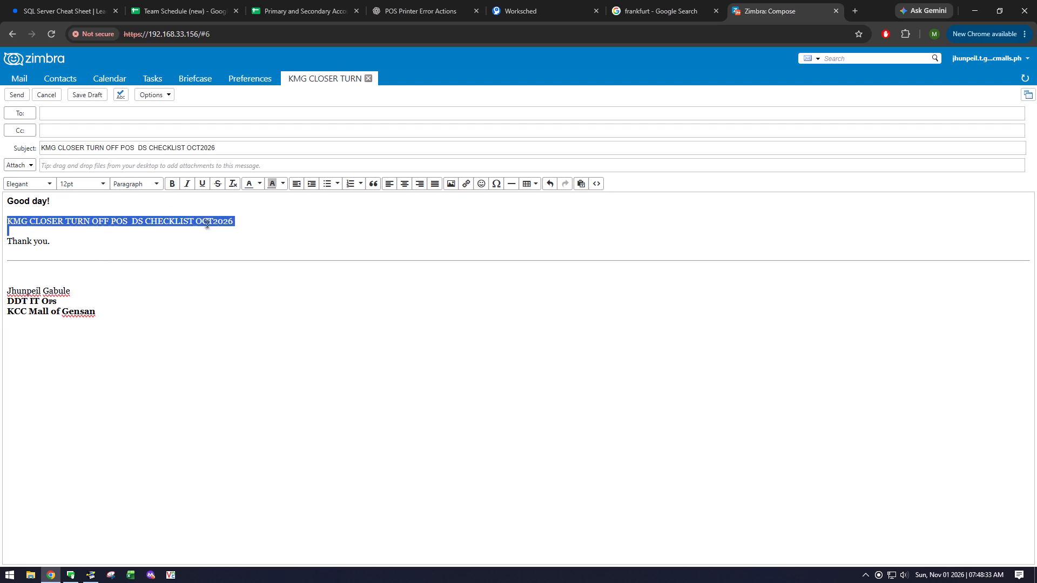
click(211, 222)
click(214, 222)
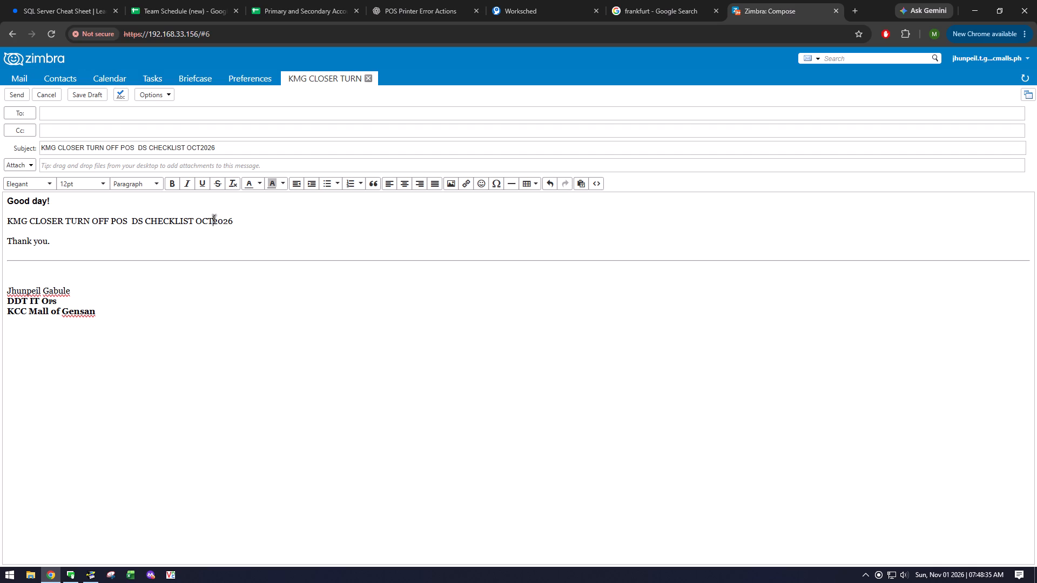
key(BackSpace)
key(BackSpace)
key(BackSpace)
text(NO)
key(shift+v)
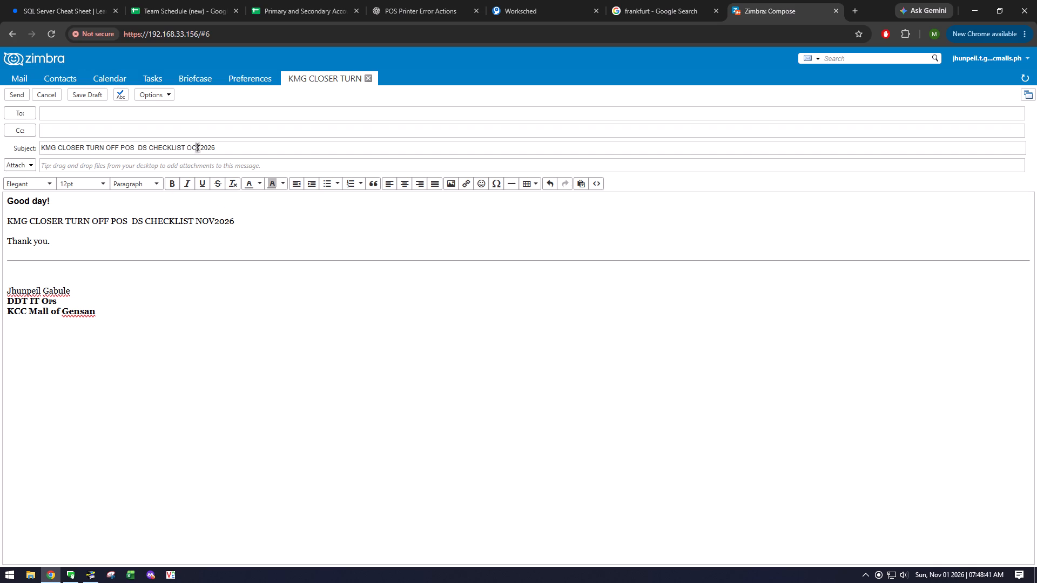
Change the month in the closer checklist email's subject to NOV.
click(200, 147)
key(BackSpace)
key(BackSpace)
key(BackSpace)
text(NOV)
Address the closer checklist email to the contact suggested for "jay".
click(47, 114)
text(jay)
key(Return)
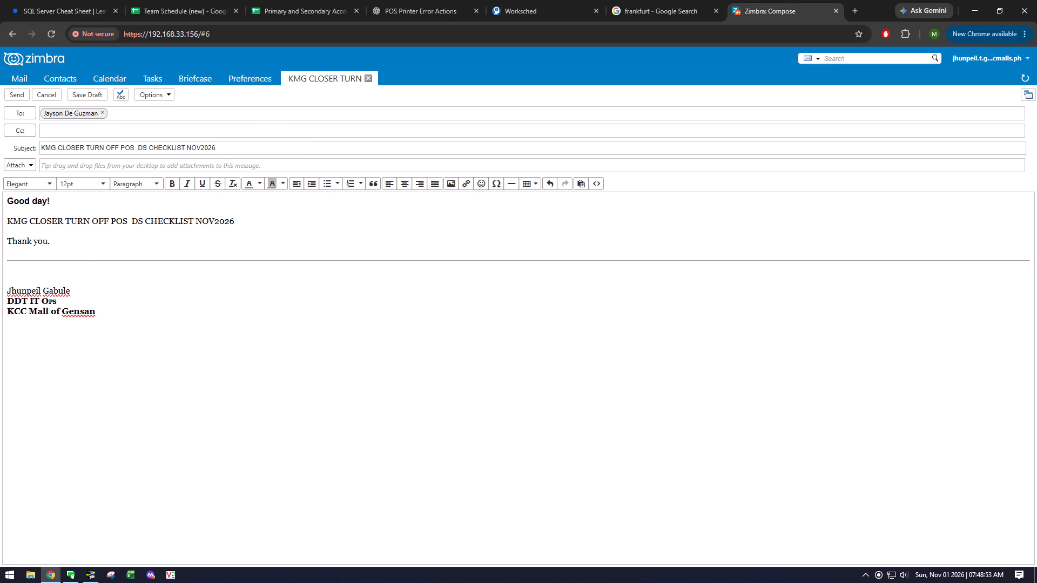
Copy all Cc recipients from the October closer checklist thread's Oct 31 message into the new email's Cc line.
click(16, 76)
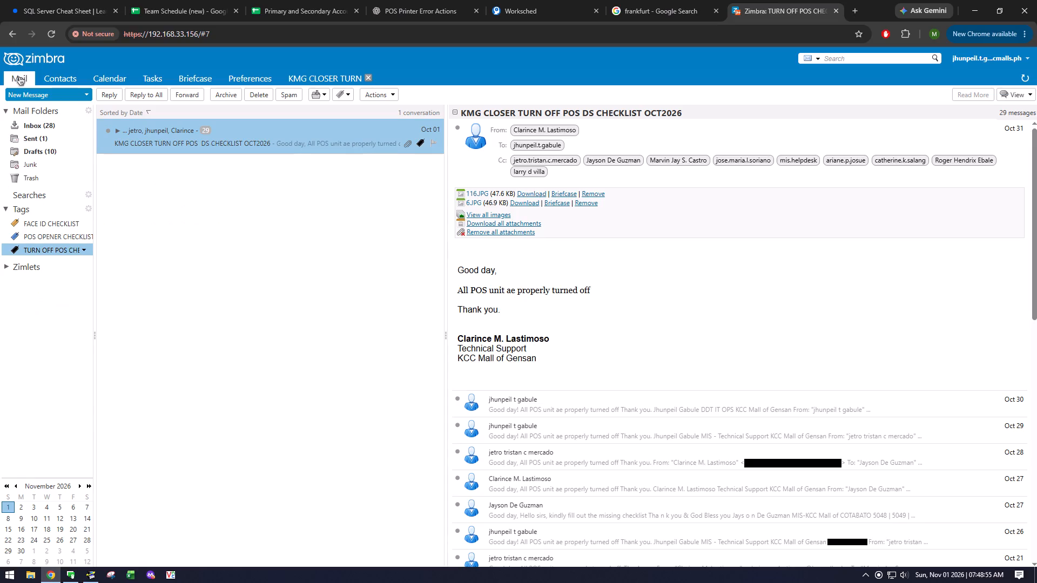
click(534, 173)
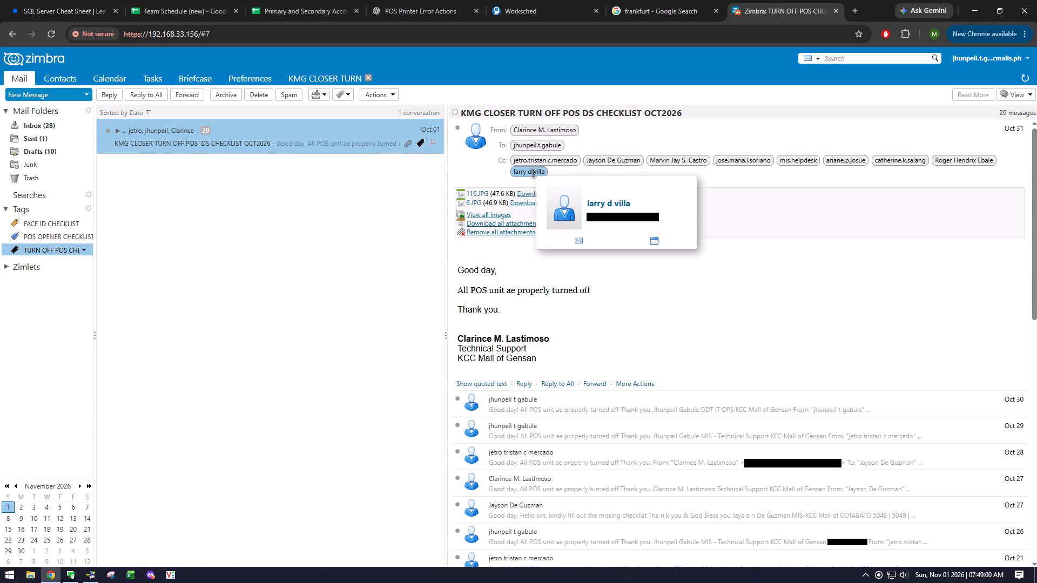
shift+click(539, 159)
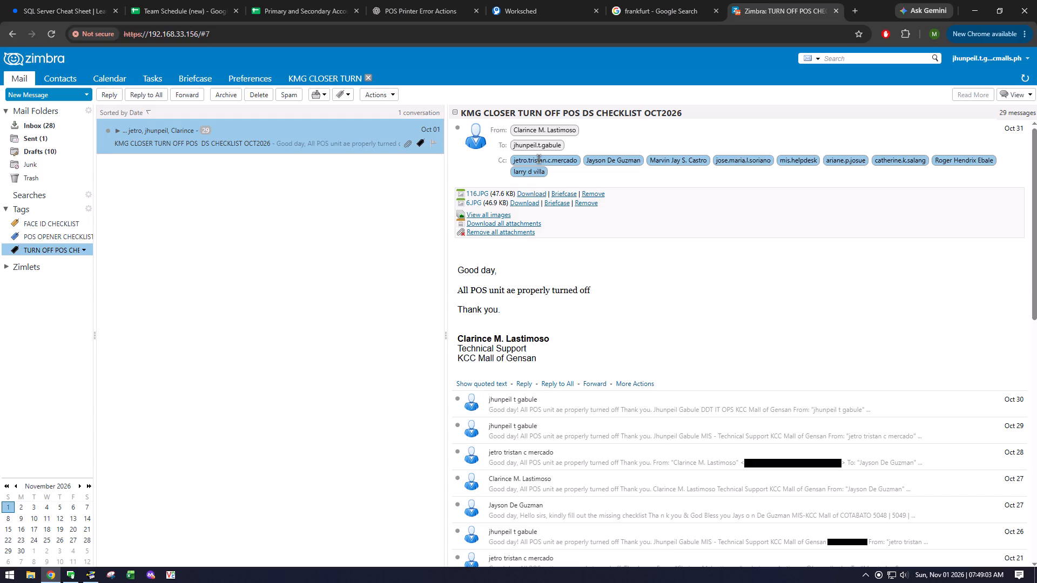
key(ctrl+c)
key(ctrl+c)
key(ctrl+c)
key(ctrl+c)
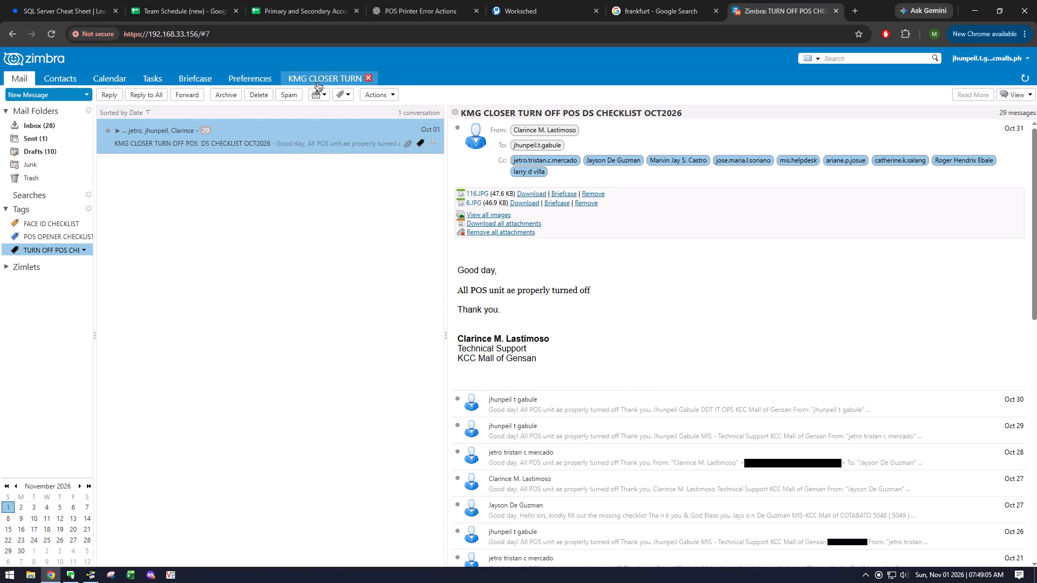
click(315, 80)
click(78, 140)
click(77, 137)
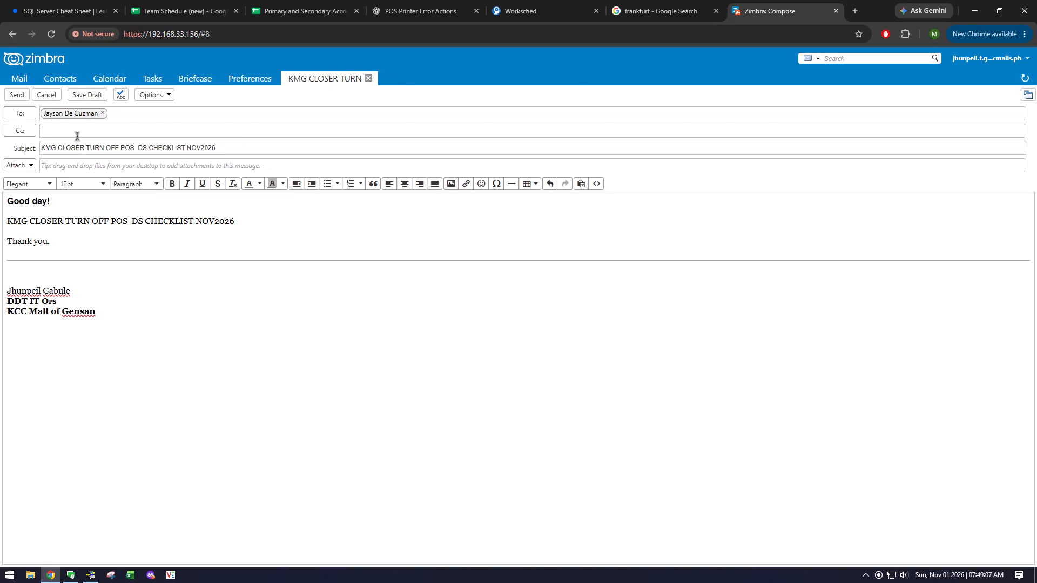
key(ctrl+v)
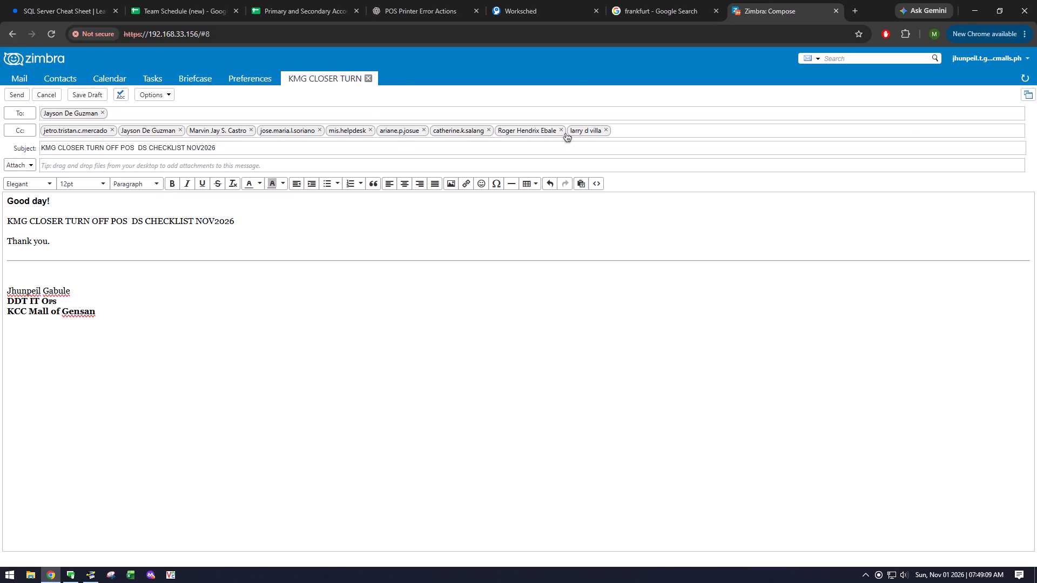
Reorder the Cc recipients so Larry, Roger, Ariane, Catherine and mis.helpdesk come first, followed by Jetro and Marvin.
drag(590, 131, 62, 125)
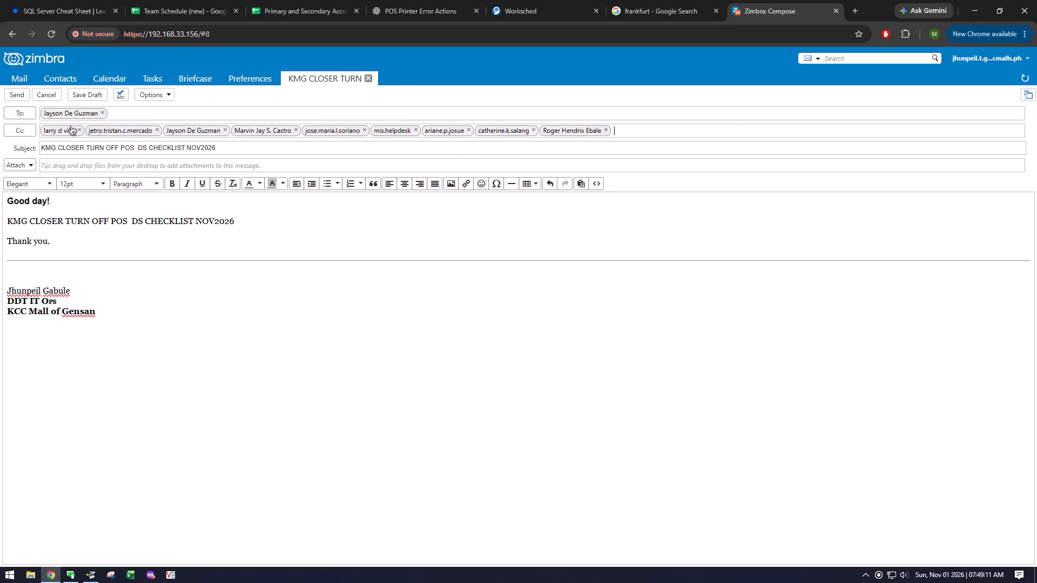
drag(572, 130, 96, 127)
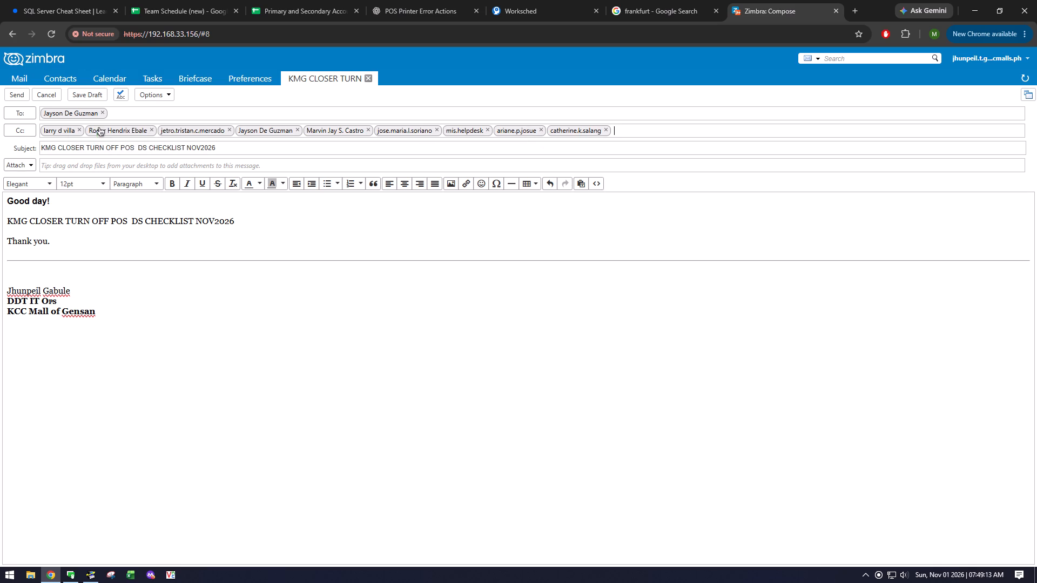
drag(523, 130, 183, 128)
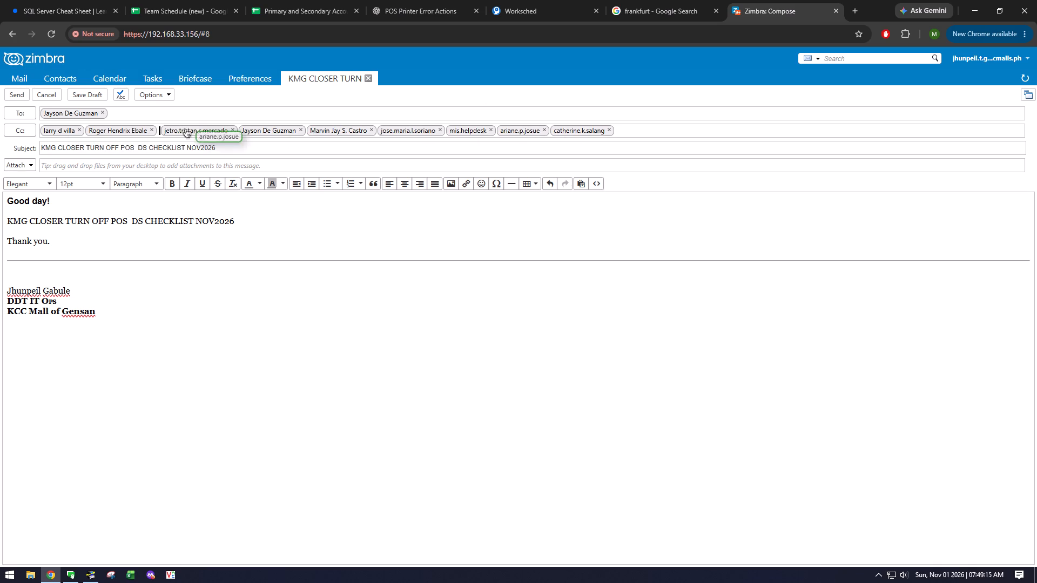
drag(183, 128, 164, 125)
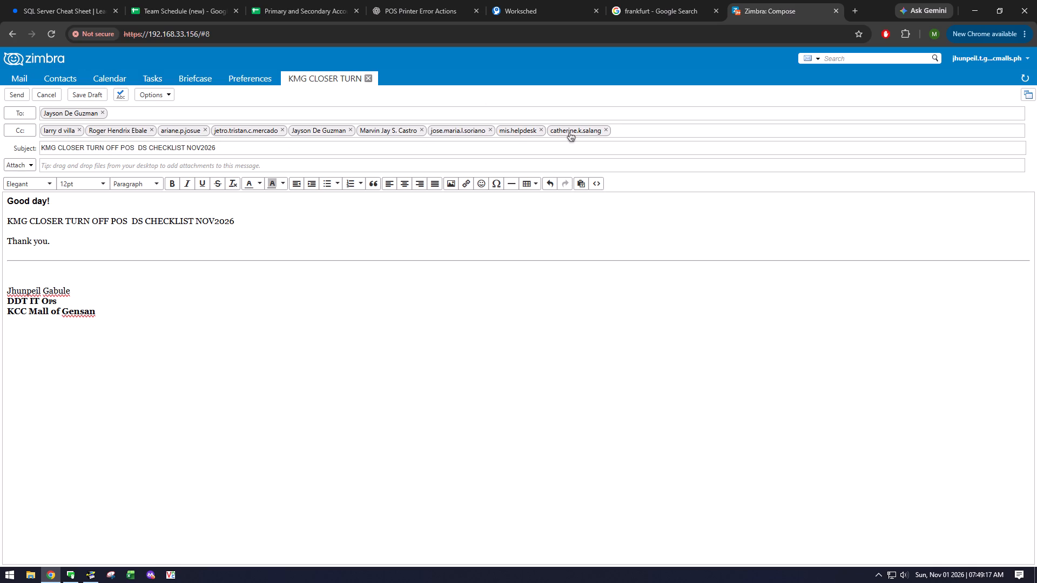
drag(567, 130, 201, 124)
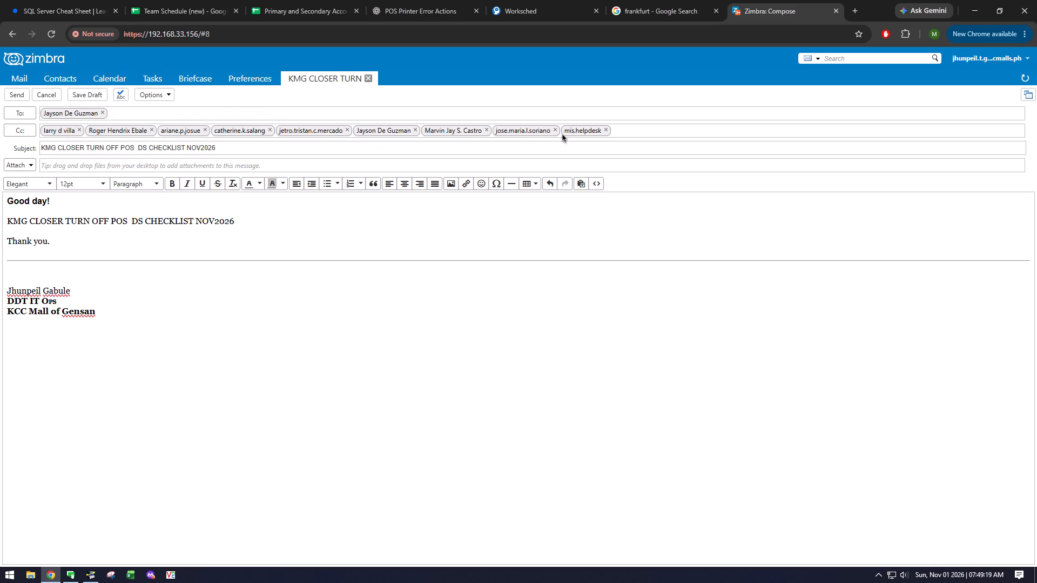
drag(575, 131, 282, 122)
click(463, 133)
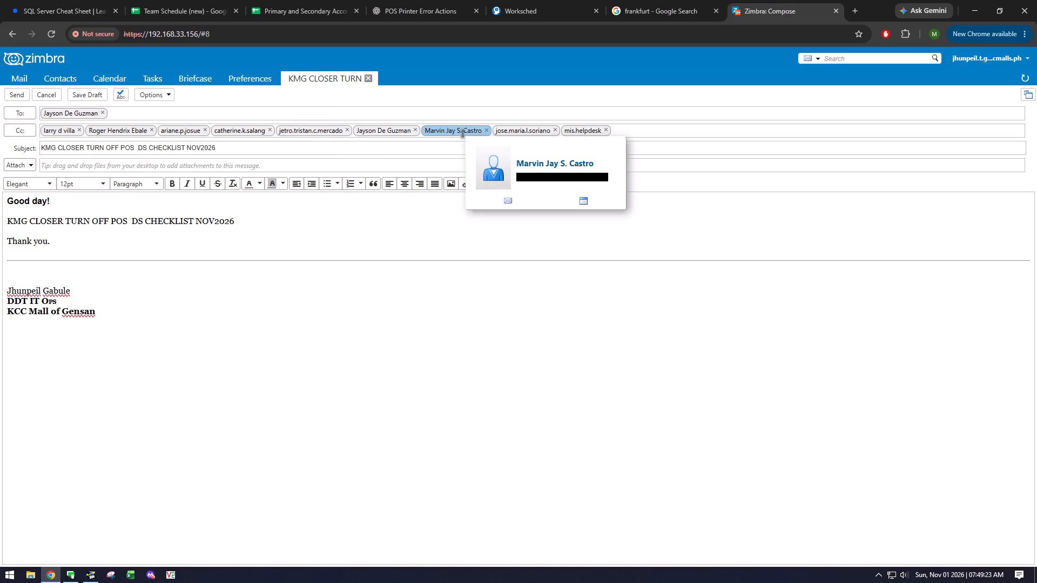
drag(528, 135, 282, 123)
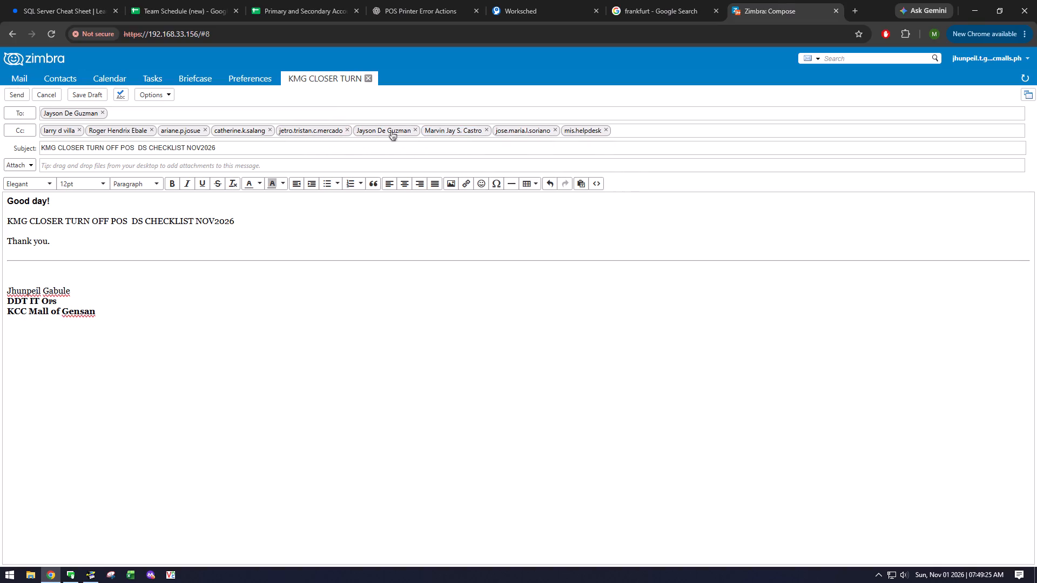
drag(452, 132, 349, 129)
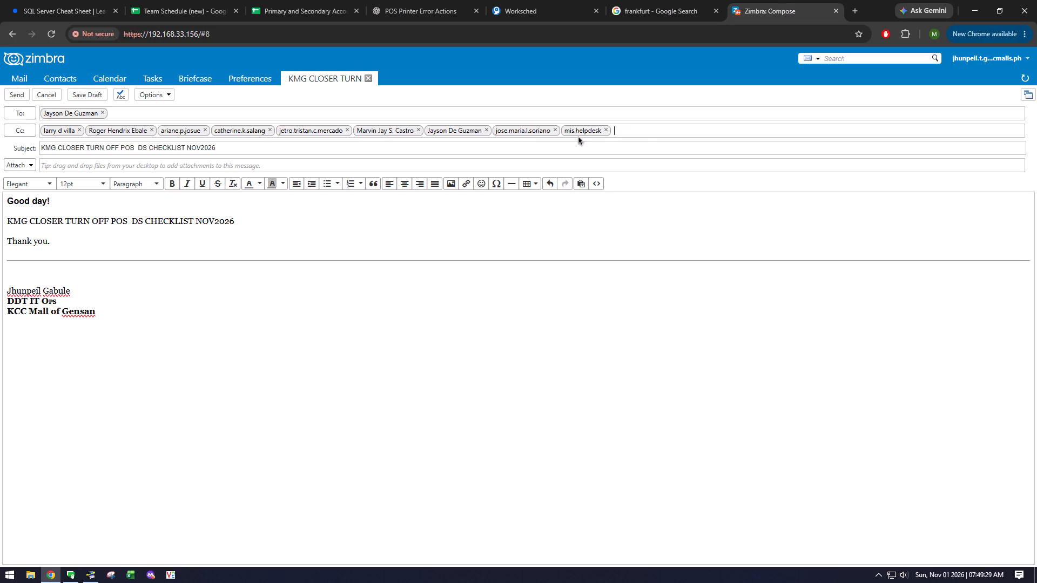
drag(587, 130, 298, 135)
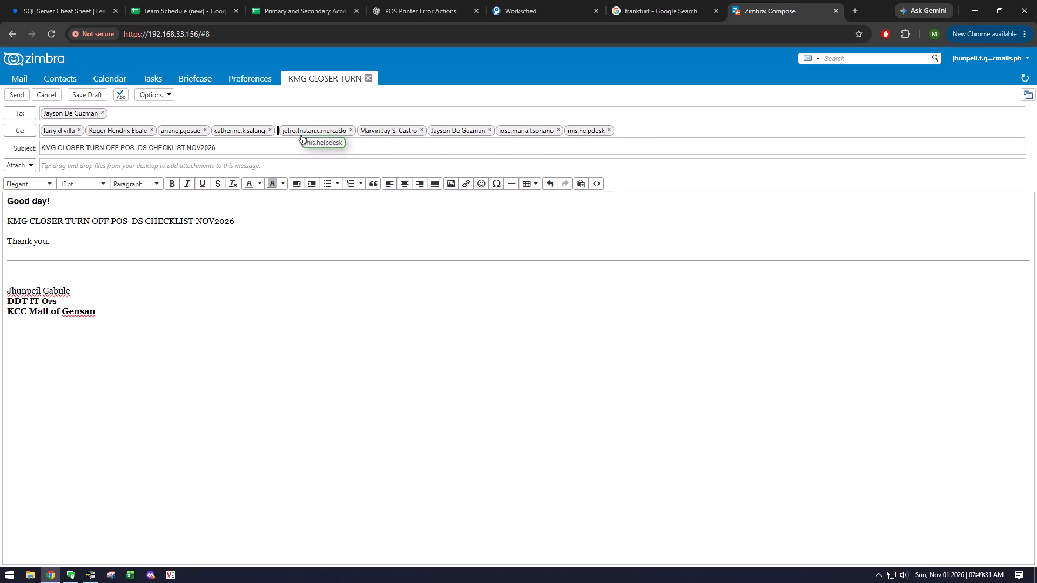
drag(298, 135, 285, 127)
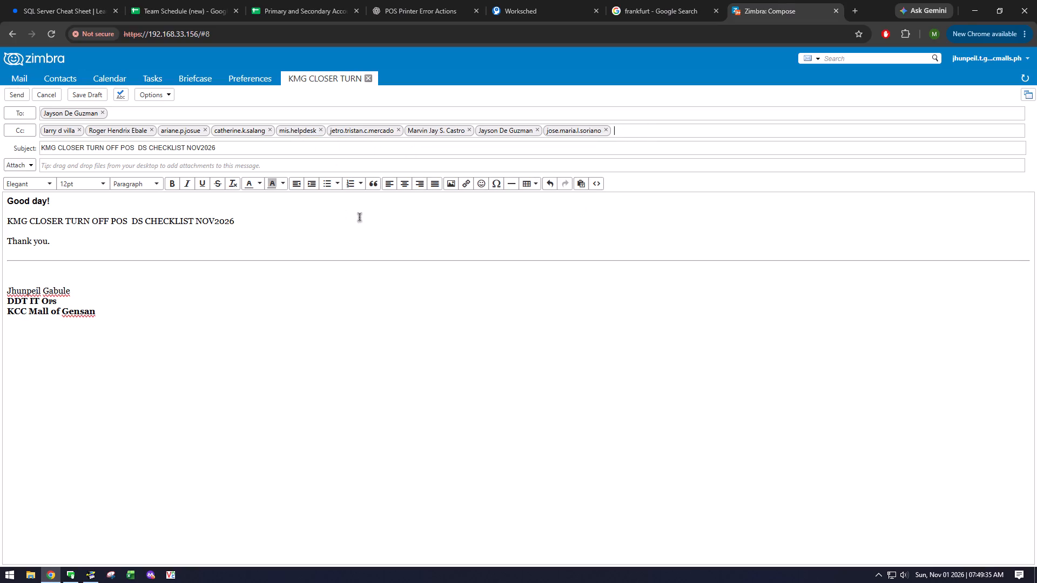
Remove the duplicate Jayson entry from Cc and add Clarince in its place, found with "cla".
click(536, 130)
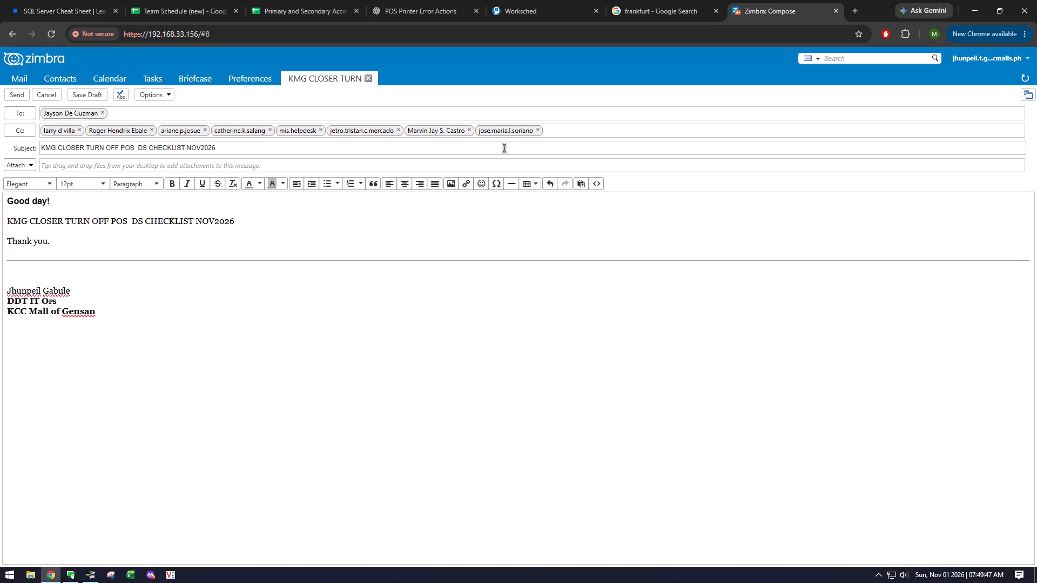
text(cla)
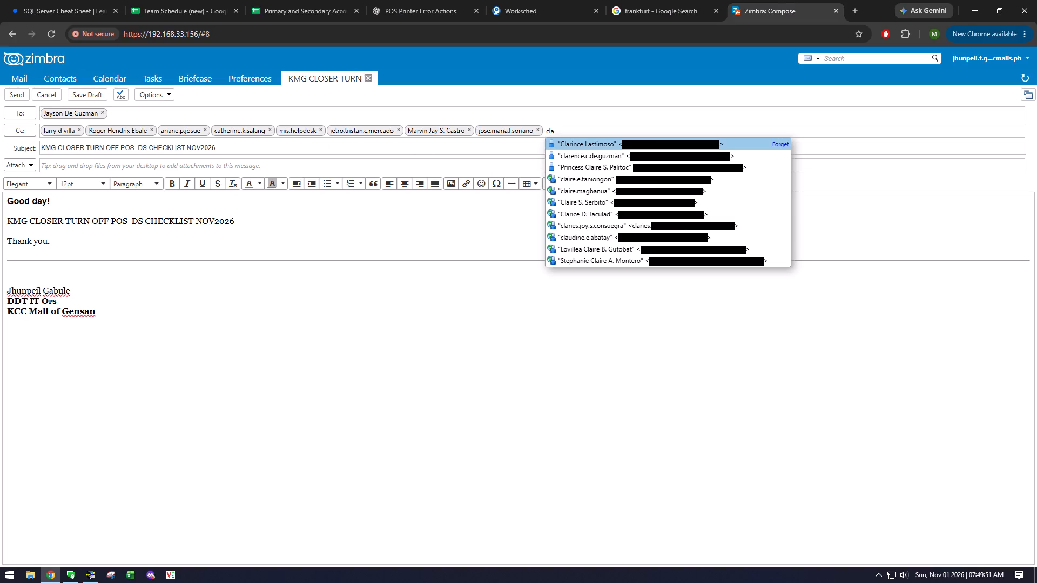
key(Return)
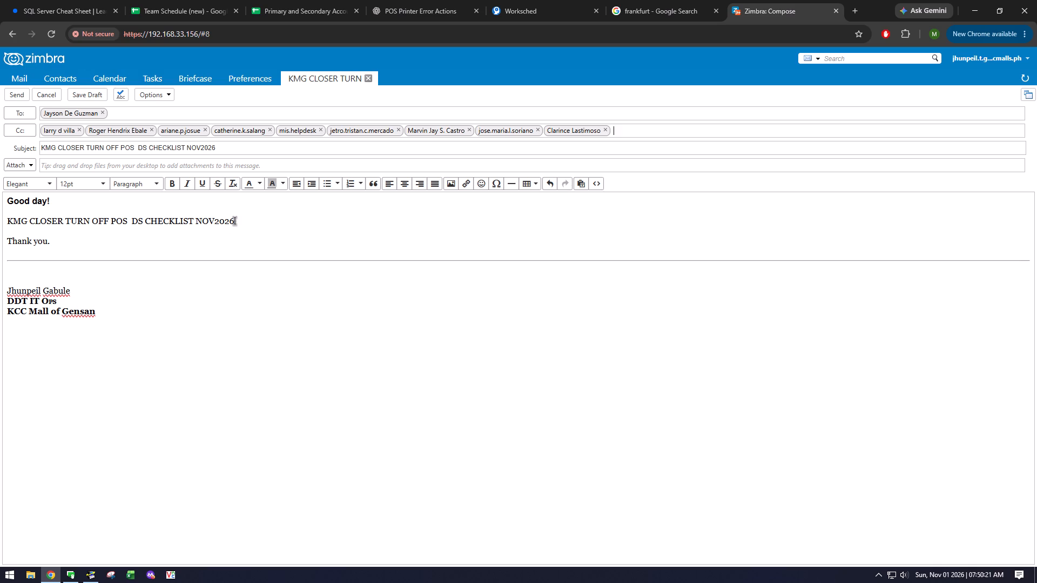
Examine the original Oct 01 message in the October closer turn-off POS checklist thread for its recipients and wording.
click(14, 79)
scroll(752, 525, down, 13)
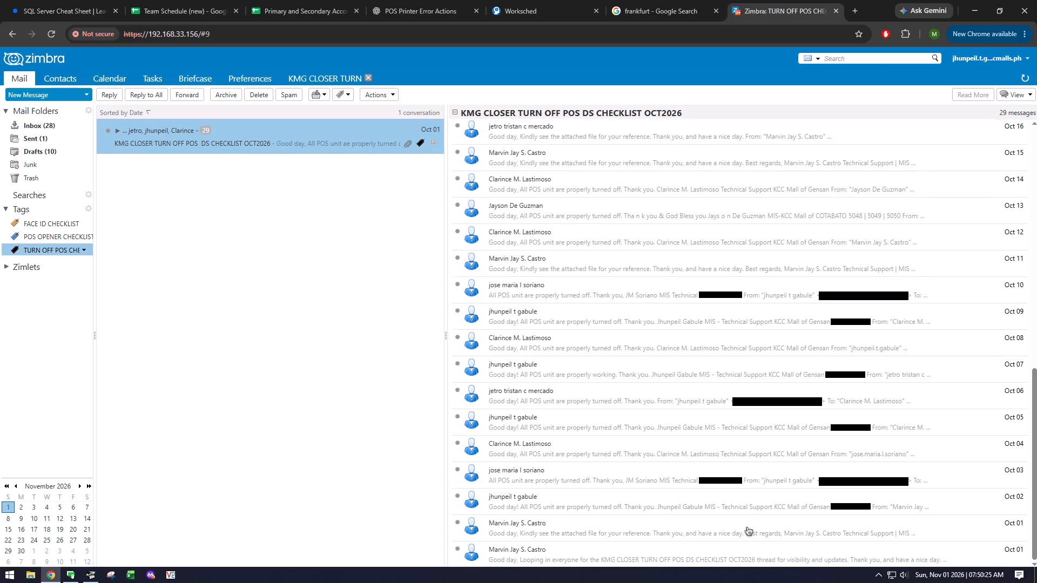
scroll(744, 526, down, 10)
click(612, 556)
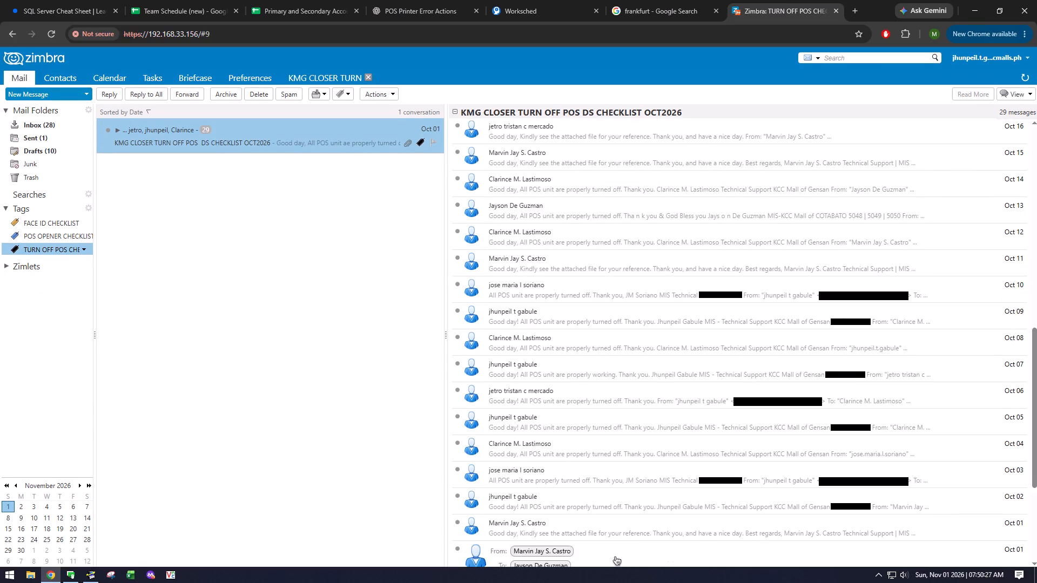
scroll(612, 556, down, 6)
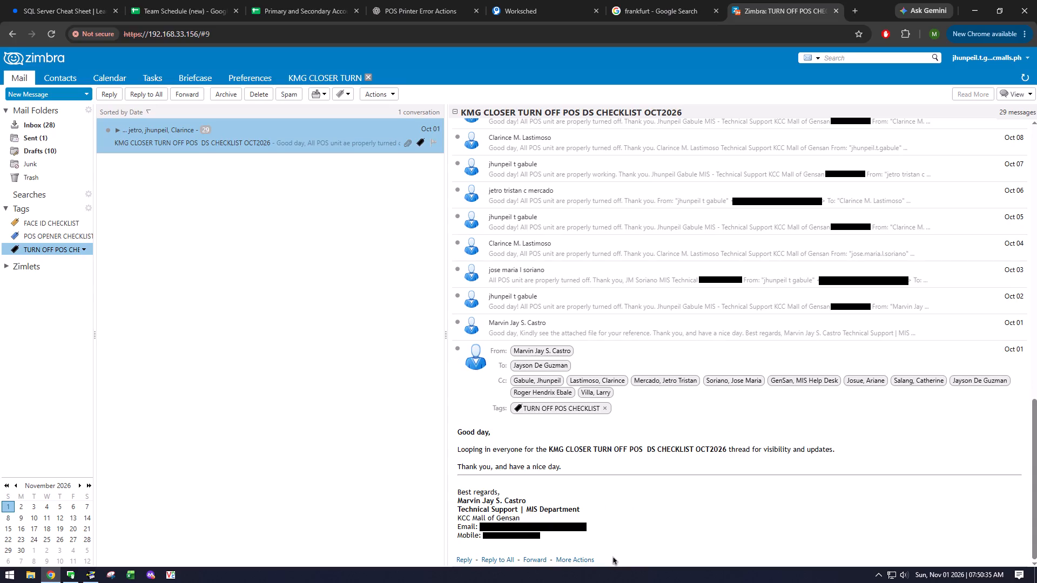
scroll(612, 556, down, 4)
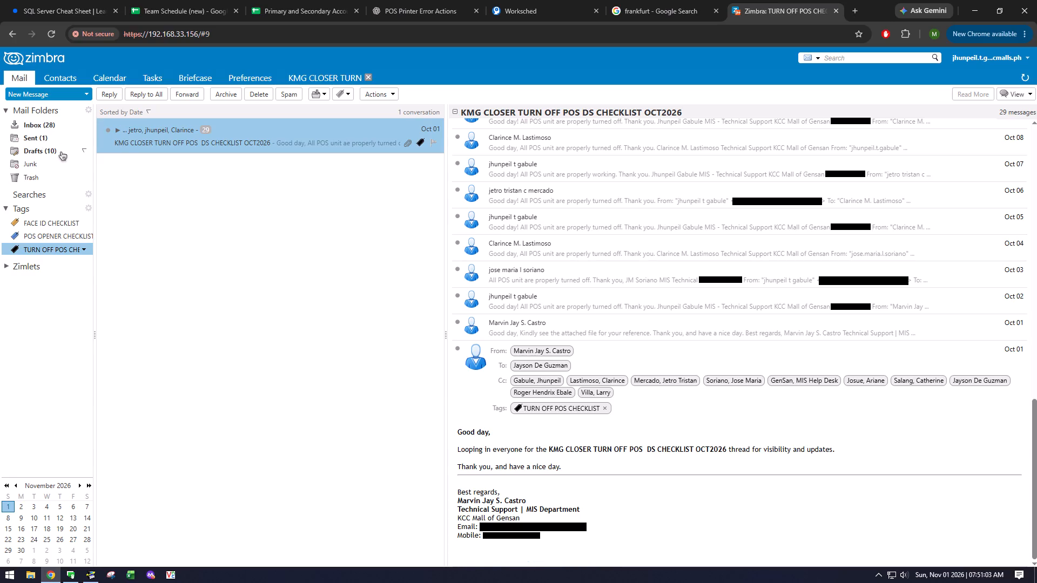
Examine the original Oct 01 message in the October thread tagged POS OPENER CHECKLIST.
click(43, 234)
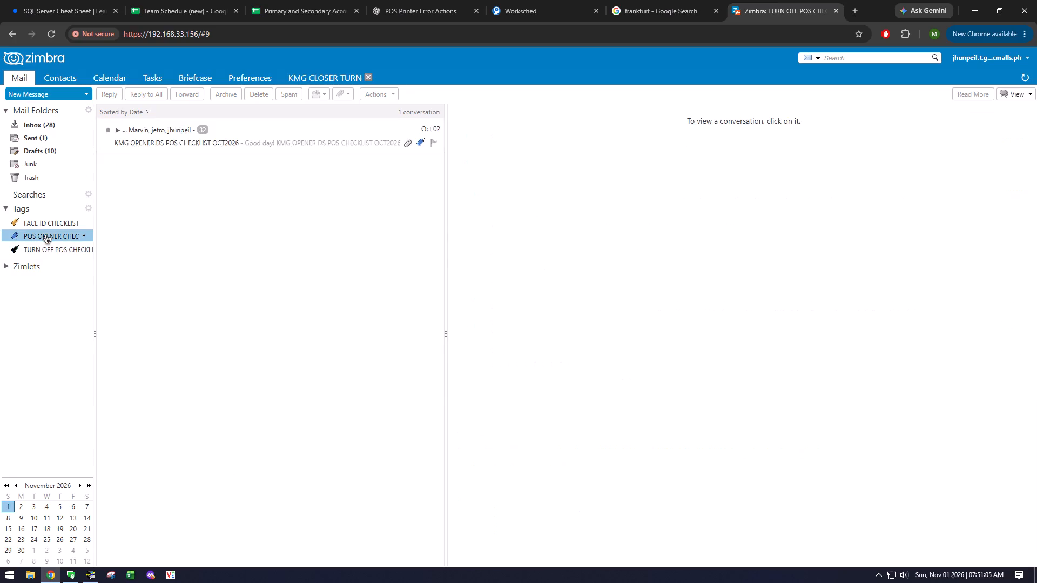
click(326, 128)
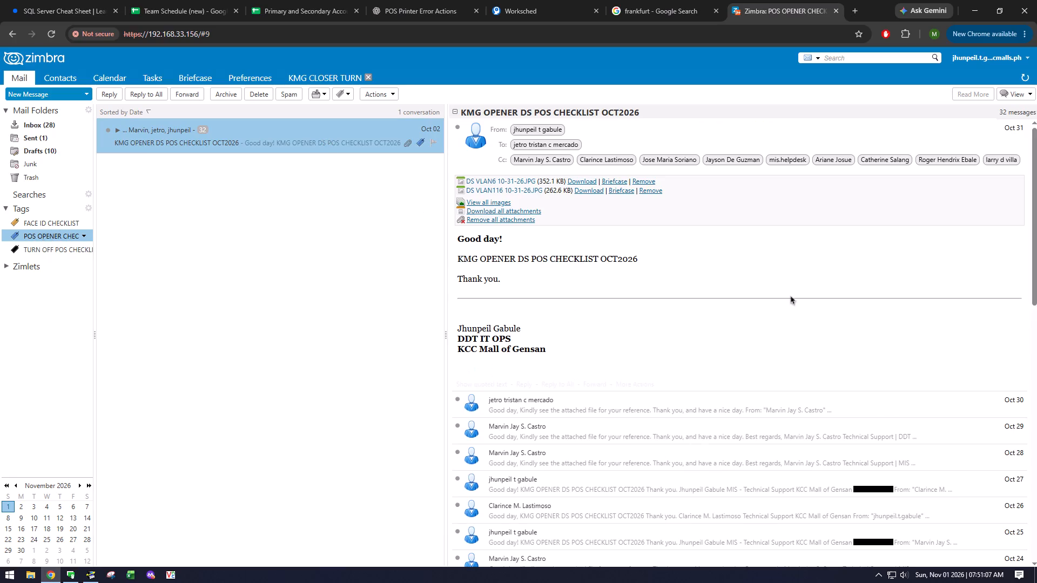
drag(1034, 189, 1036, 548)
click(534, 553)
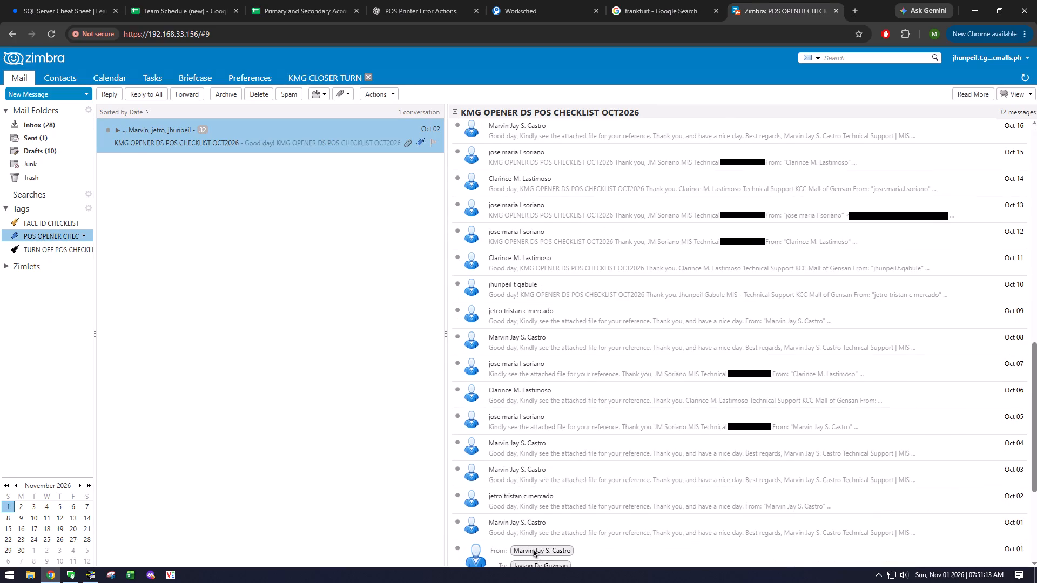
scroll(615, 505, down, 6)
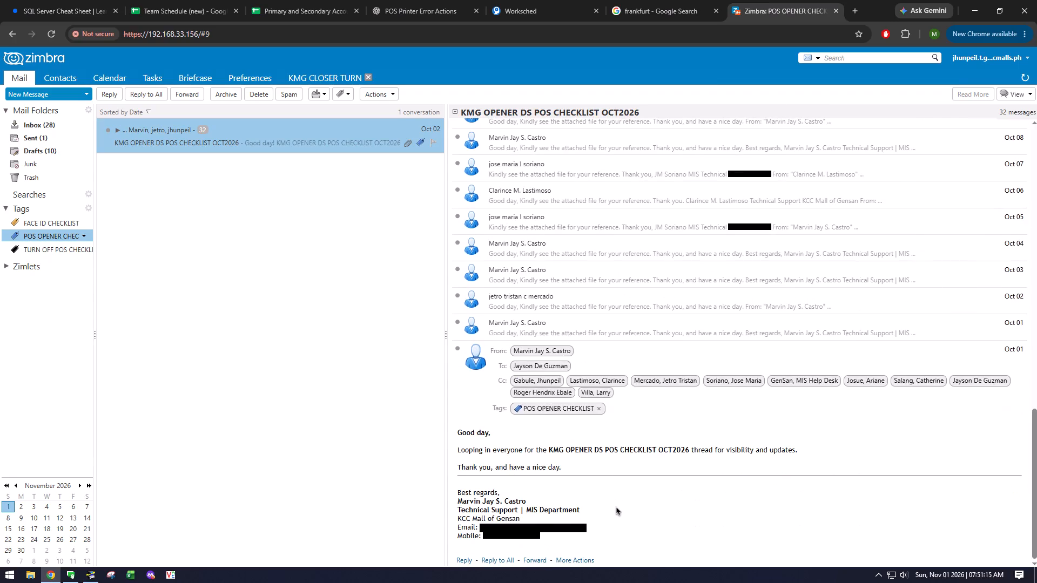
Examine the original Oct 01 message in the October closer thread tagged FACE ID CHECKLIST.
click(49, 225)
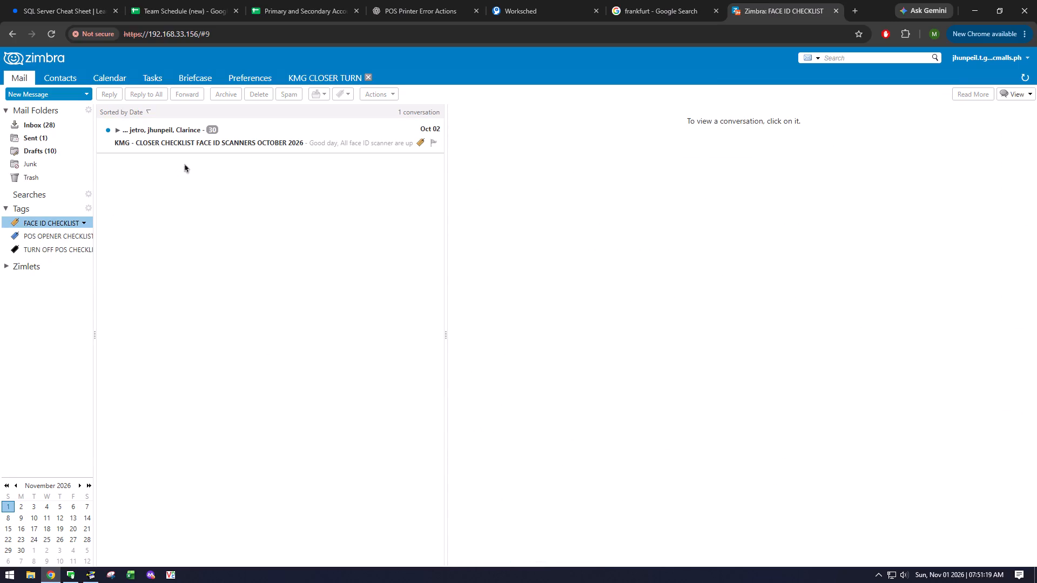
click(275, 142)
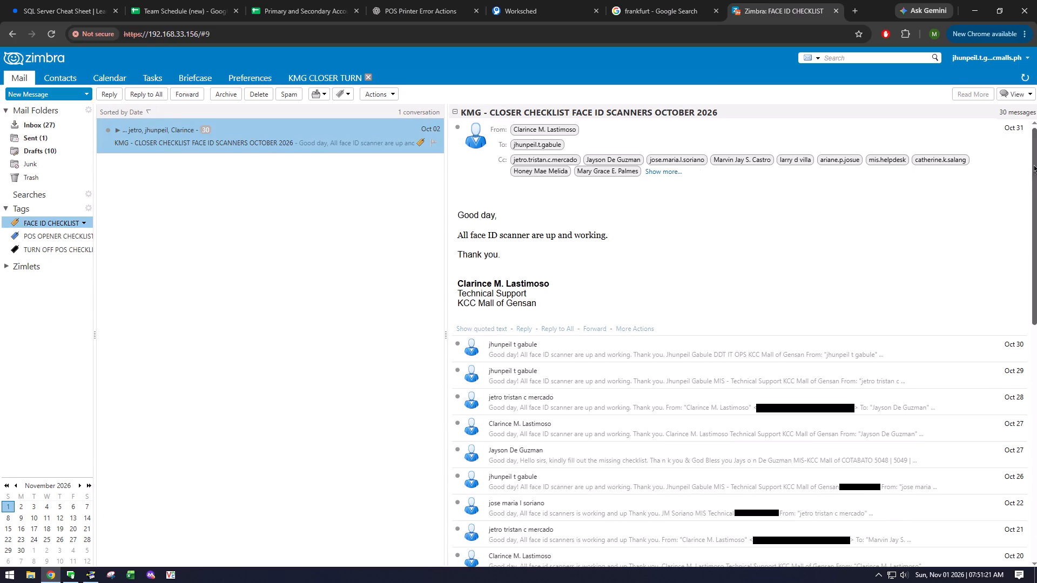
drag(1033, 164, 1036, 548)
click(535, 558)
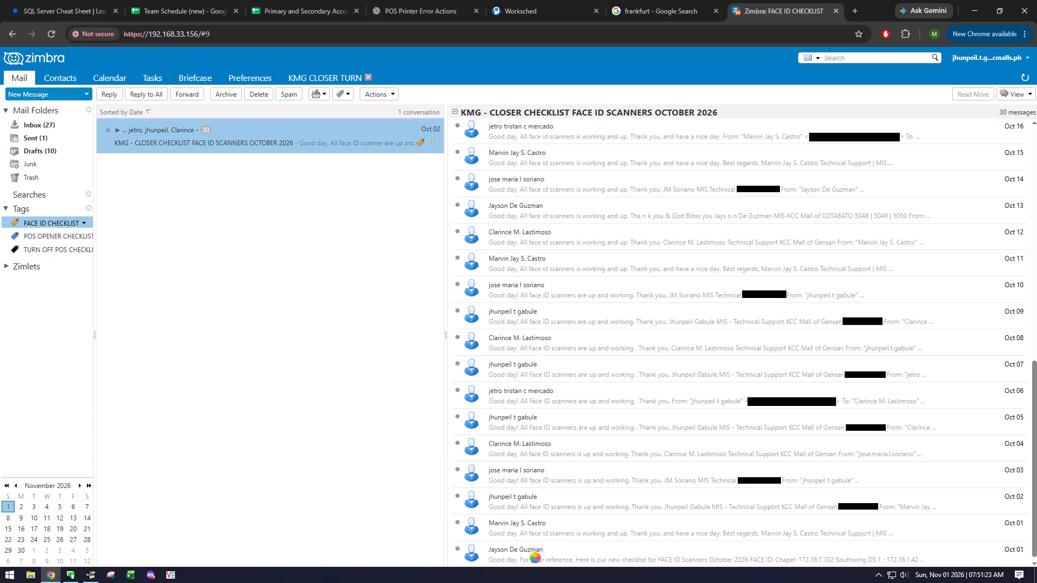
scroll(754, 457, down, 5)
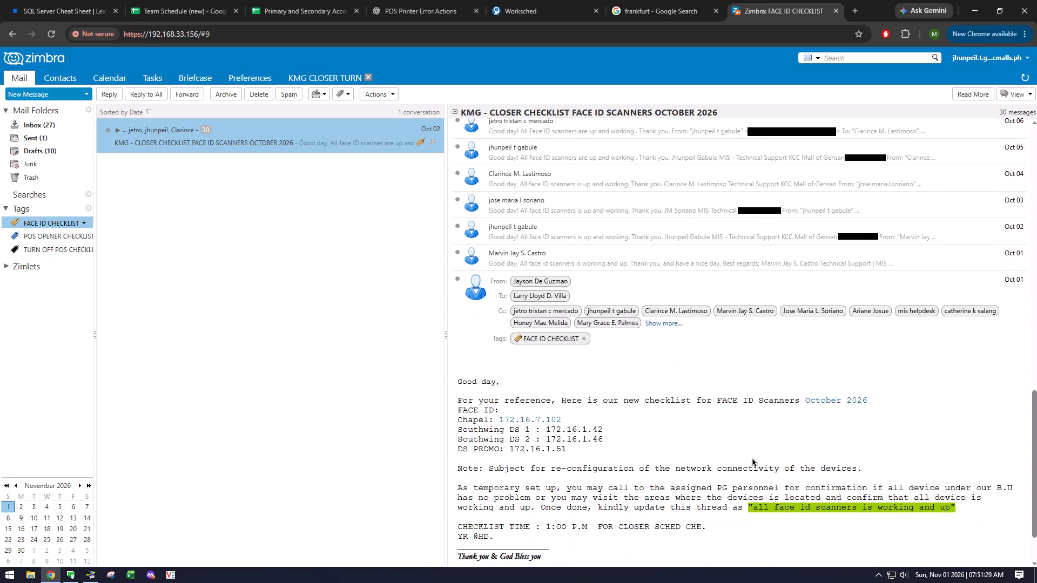
Examine the remaining text and sign-off of the original Oct 01 message in the October Face ID checklist thread.
scroll(752, 458, down, 2)
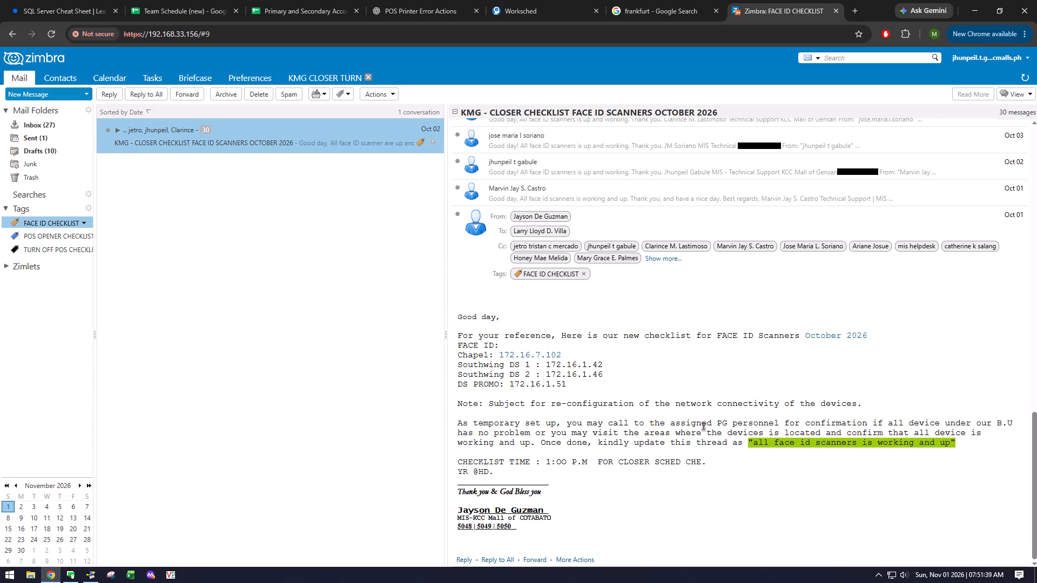
scroll(619, 332, up, 20)
scroll(619, 332, up, 1)
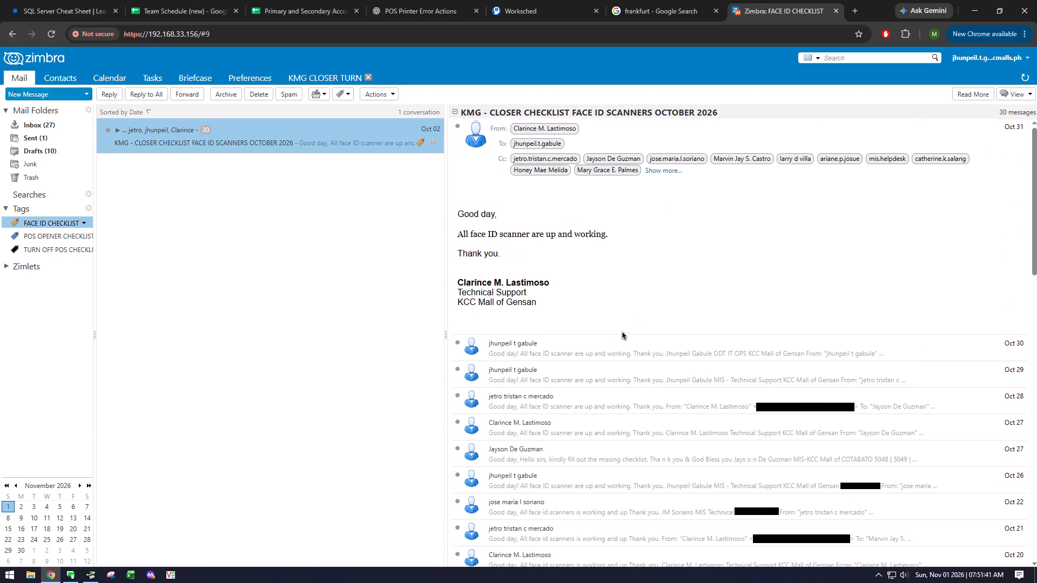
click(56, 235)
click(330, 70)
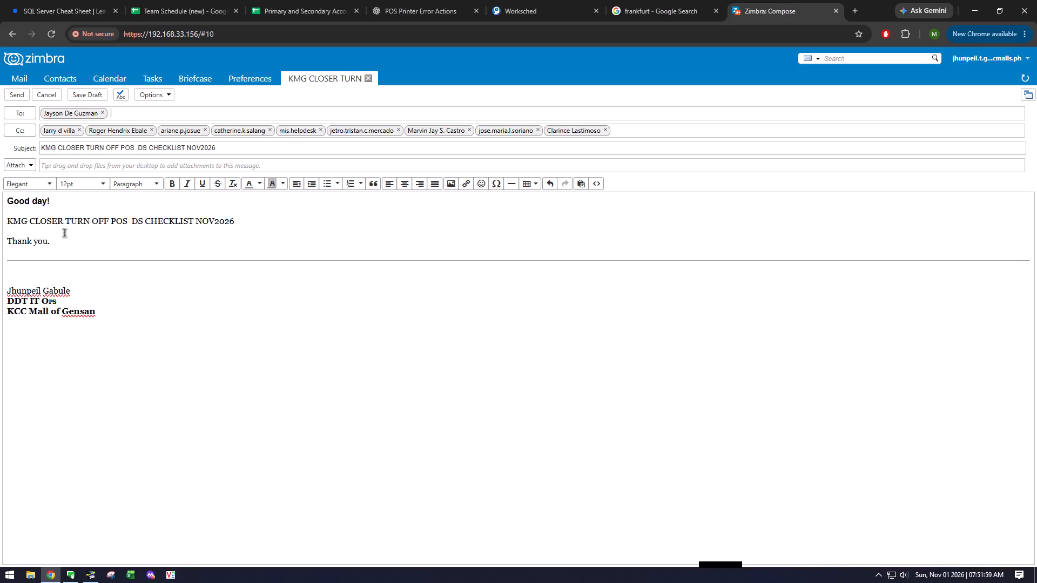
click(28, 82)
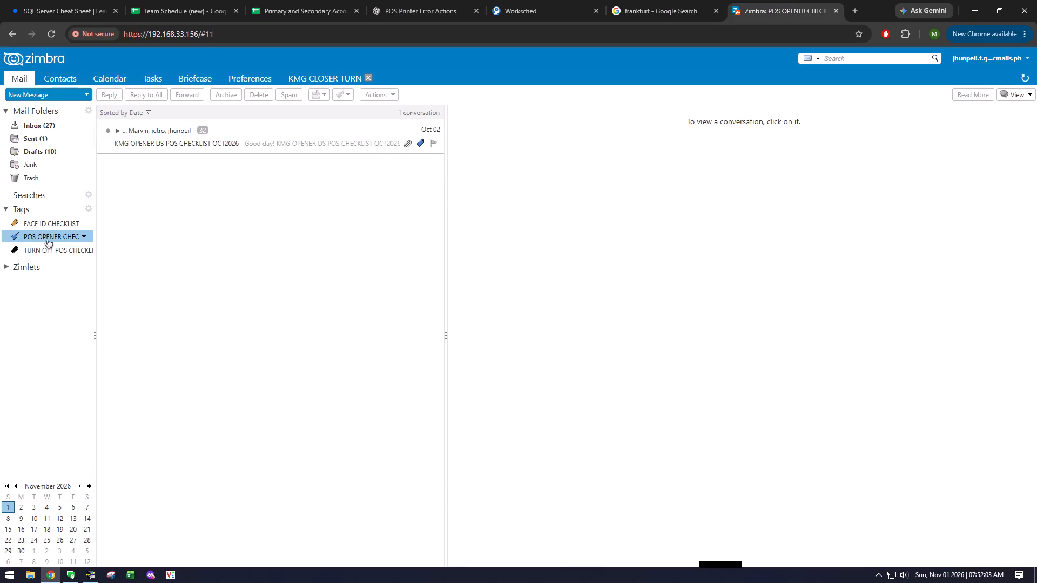
Copy "Looping in everyone for the KMG CLOSER TURN OFF POS DS CHECKLIST OCT2026 thread" from the October turn-off POS thread's original message.
click(53, 251)
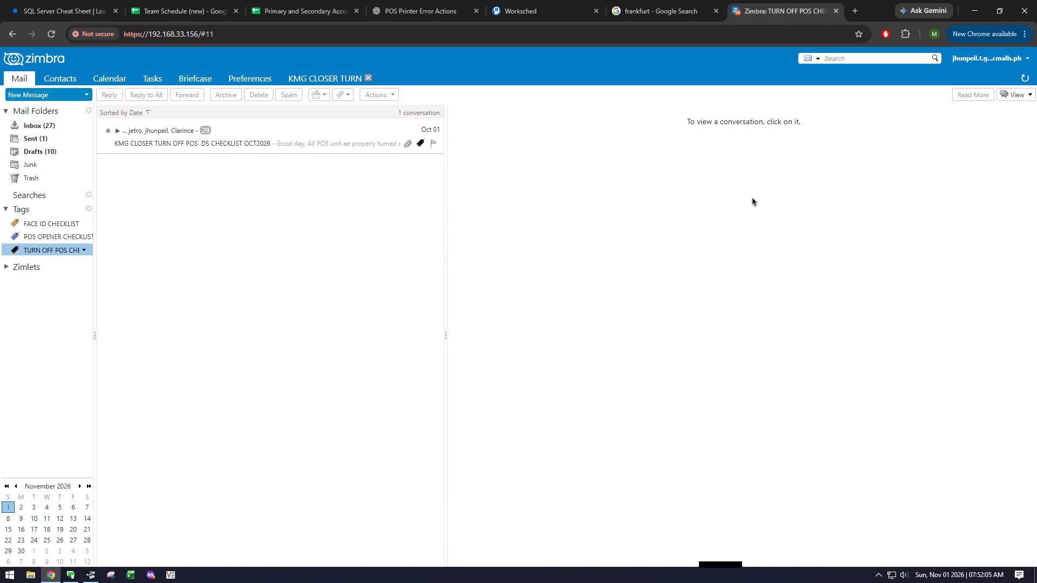
click(318, 143)
drag(1036, 164, 1036, 301)
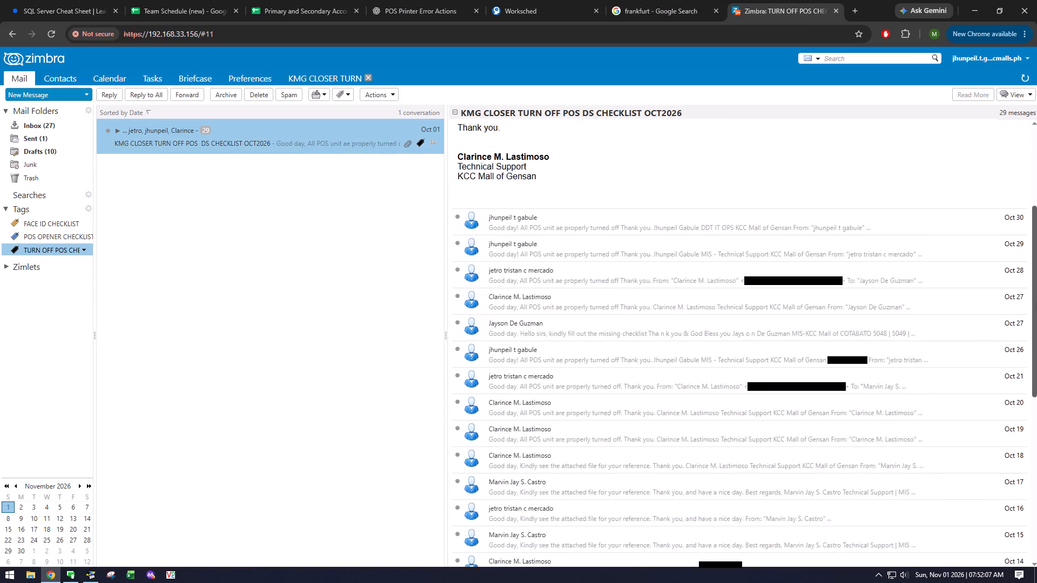
drag(1036, 301, 1036, 582)
click(629, 554)
scroll(636, 545, down, 2)
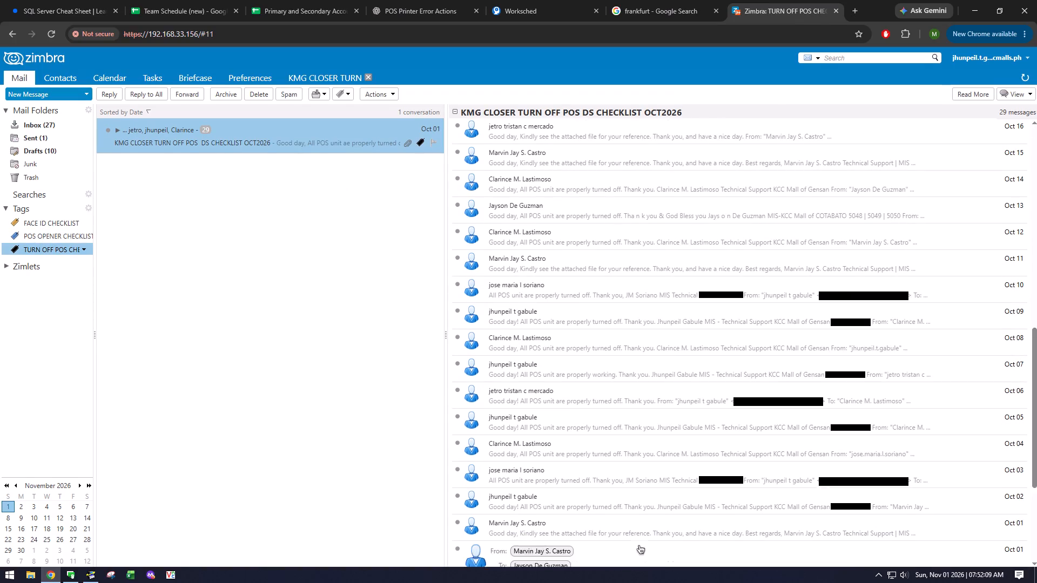
scroll(636, 545, down, 4)
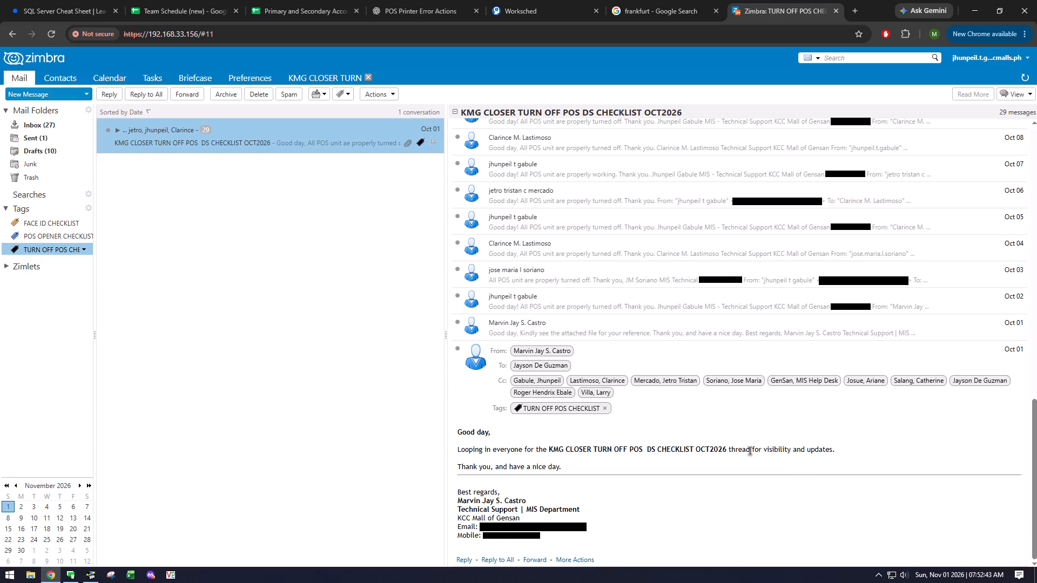
drag(751, 451, 502, 435)
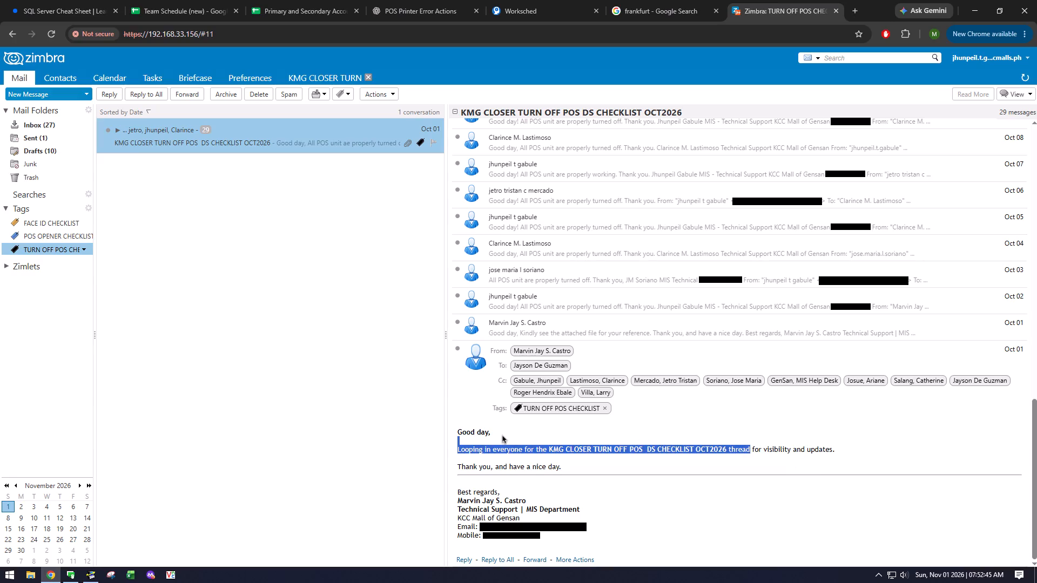
drag(502, 435, 459, 449)
key(ctrl+c)
key(ctrl+c)
key(ctrl+c)
key(ctrl+c)
Paste the copied October sentence into the November closer draft's body, directly before the NOV2026 checklist title.
click(340, 79)
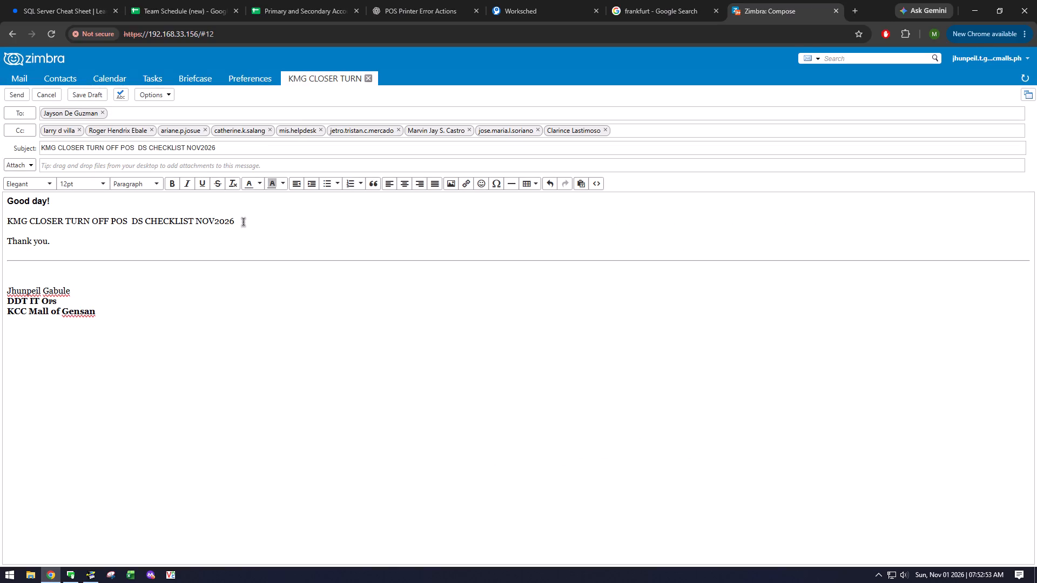
drag(235, 221, 14, 221)
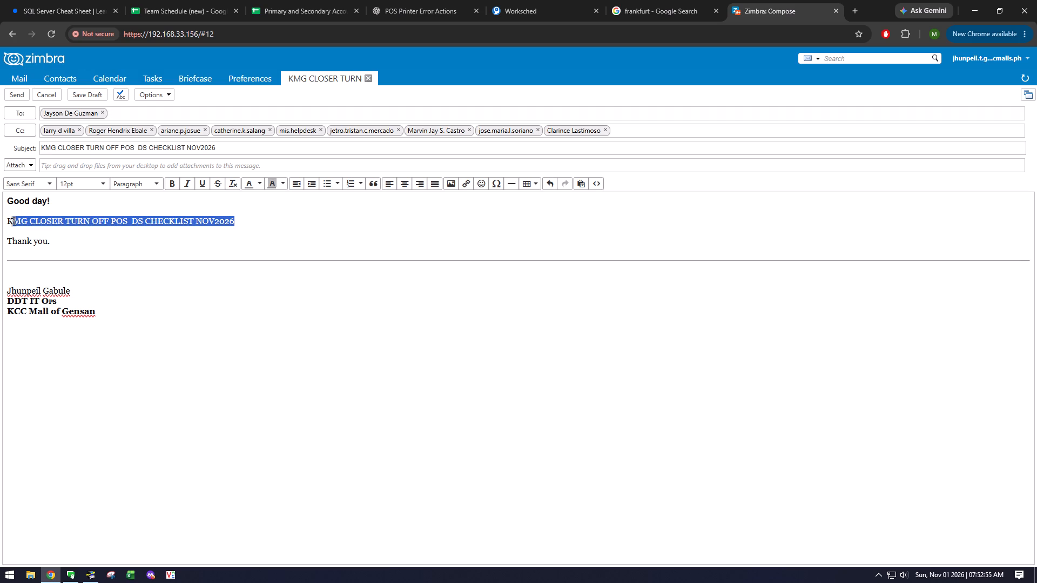
drag(14, 221, 6, 219)
click(7, 219)
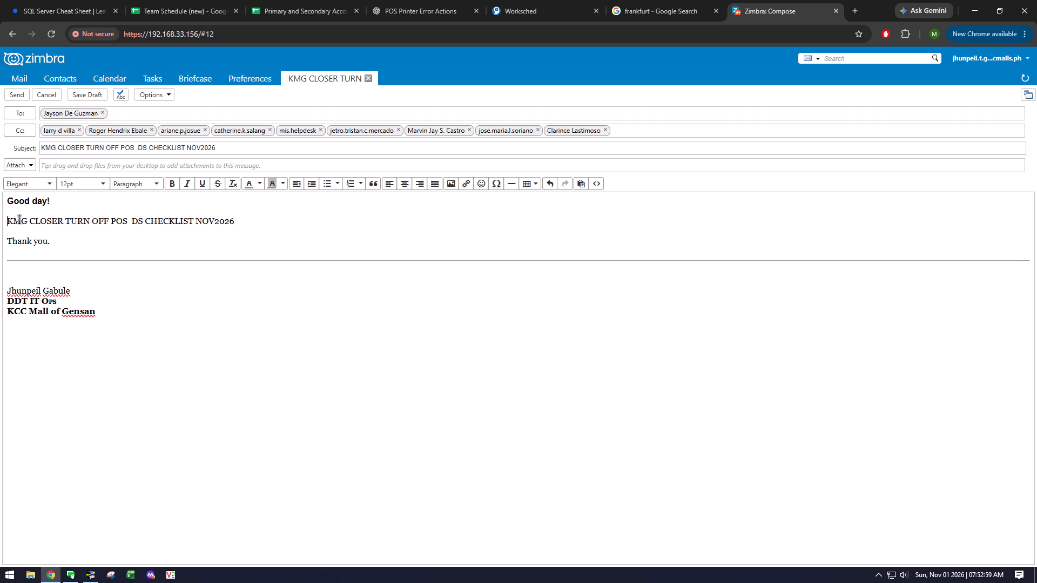
key(ctrl+v)
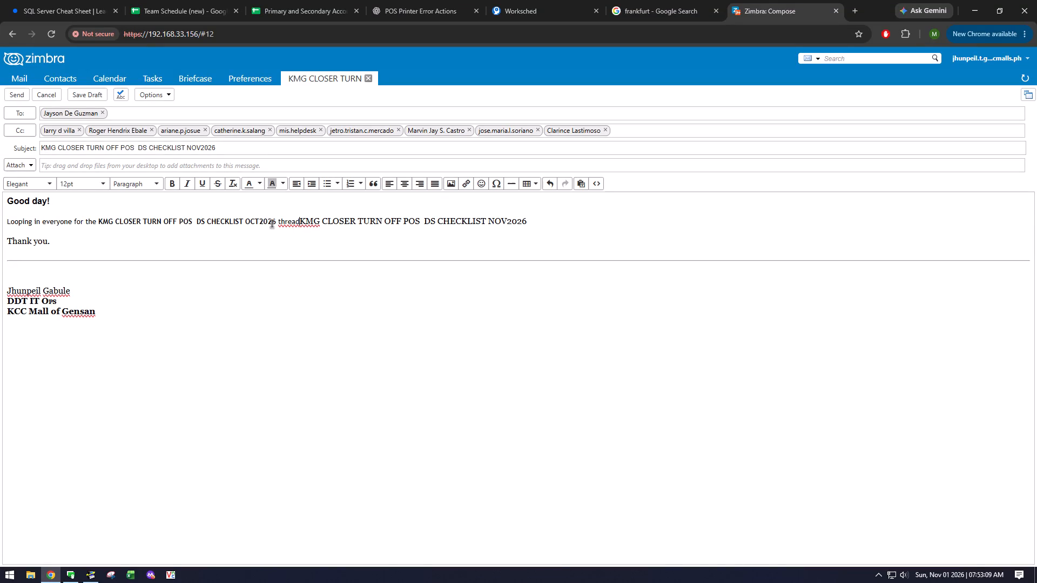
Delete the bold "KMG CLOSER TURN OFF POS DS CHECKLIST OCT2026" from the pasted sentence, keeping "Looping in everyone for the thread".
click(276, 223)
key(BackSpace)
key(BackSpace)
key(BackSpace)
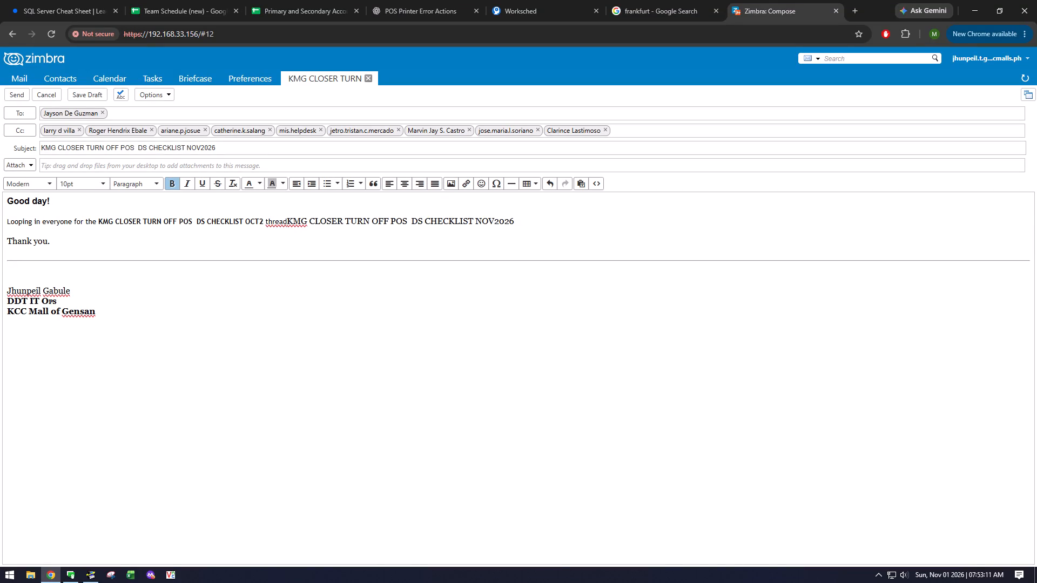
key(BackSpace)
key(BackSpace)
key(BackSpace)
key(BackSpace)
key(BackSpace)
key(BackSpace)
key(BackSpace)
key(BackSpace)
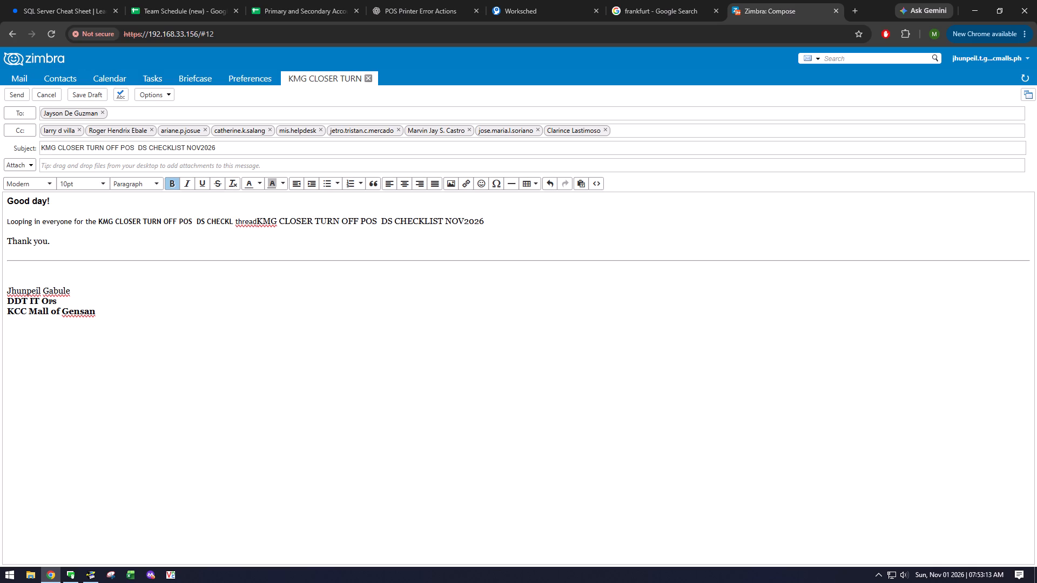
key(BackSpace)
key(BackSpace)
key(BackSpace)
key(BackSpace)
key(BackSpace)
key(BackSpace)
key(BackSpace)
key(BackSpace)
key(BackSpace)
key(BackSpace)
key(BackSpace)
key(BackSpace)
key(BackSpace)
key(BackSpace)
key(BackSpace)
key(BackSpace)
key(BackSpace)
key(BackSpace)
key(BackSpace)
key(BackSpace)
key(BackSpace)
key(BackSpace)
key(BackSpace)
key(BackSpace)
key(BackSpace)
key(BackSpace)
key(BackSpace)
key(BackSpace)
key(BackSpace)
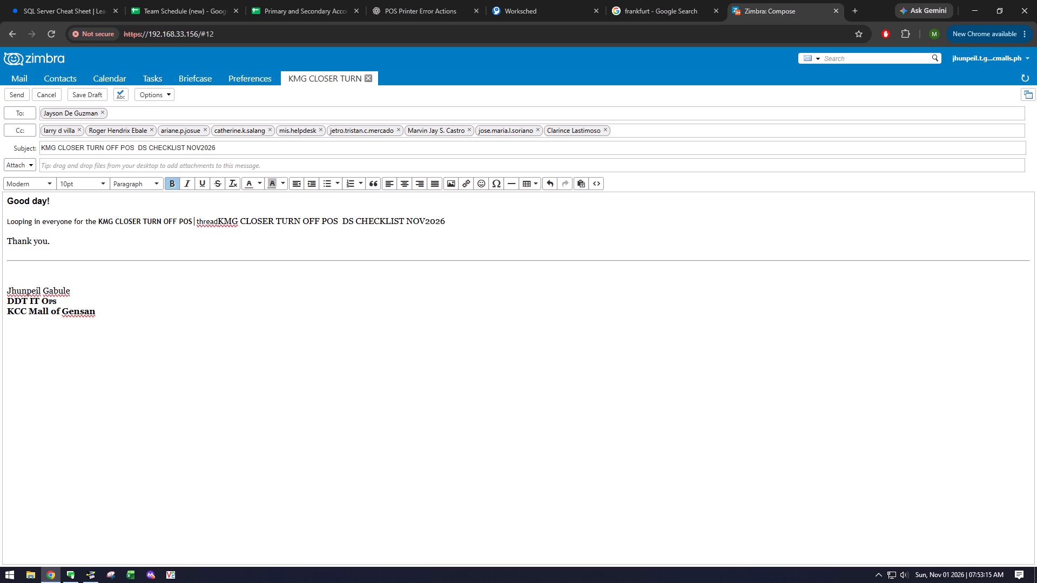
key(BackSpace)
key(BackSpace)
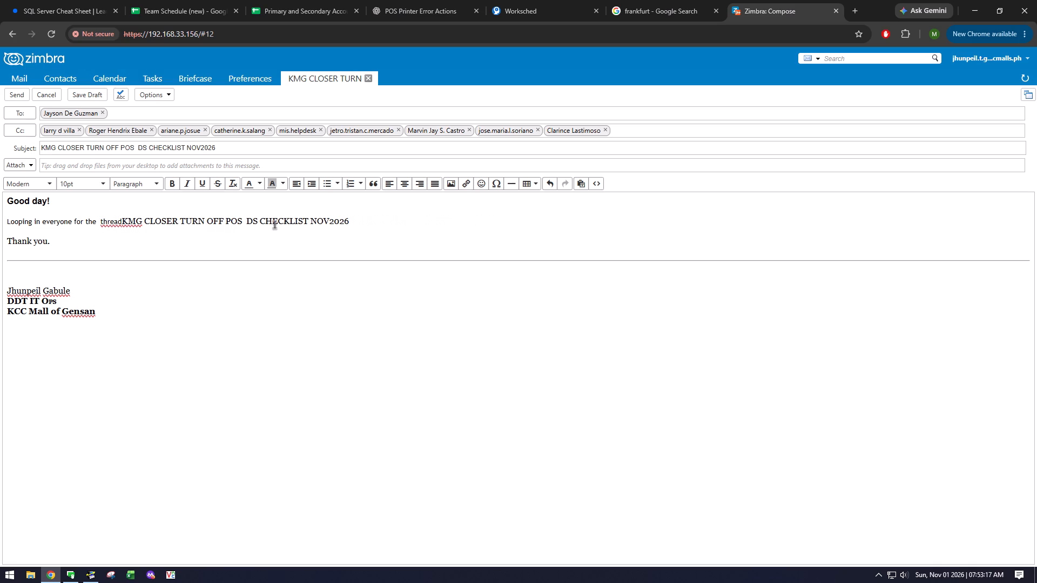
key(BackSpace)
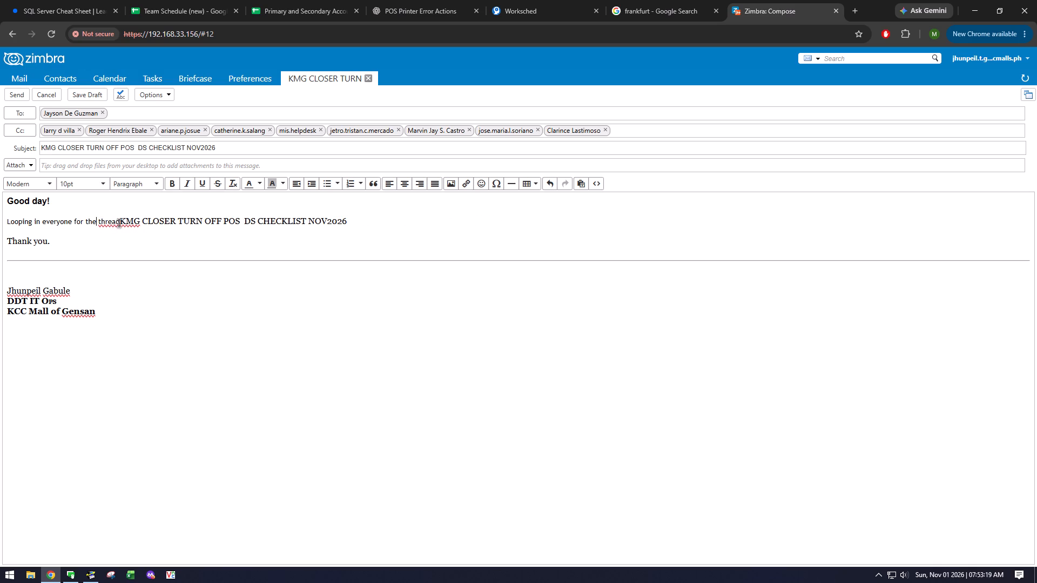
Set the font of "Looping in everyone for the thread" in the draft's body to Elegant.
drag(119, 223, 3, 210)
click(82, 183)
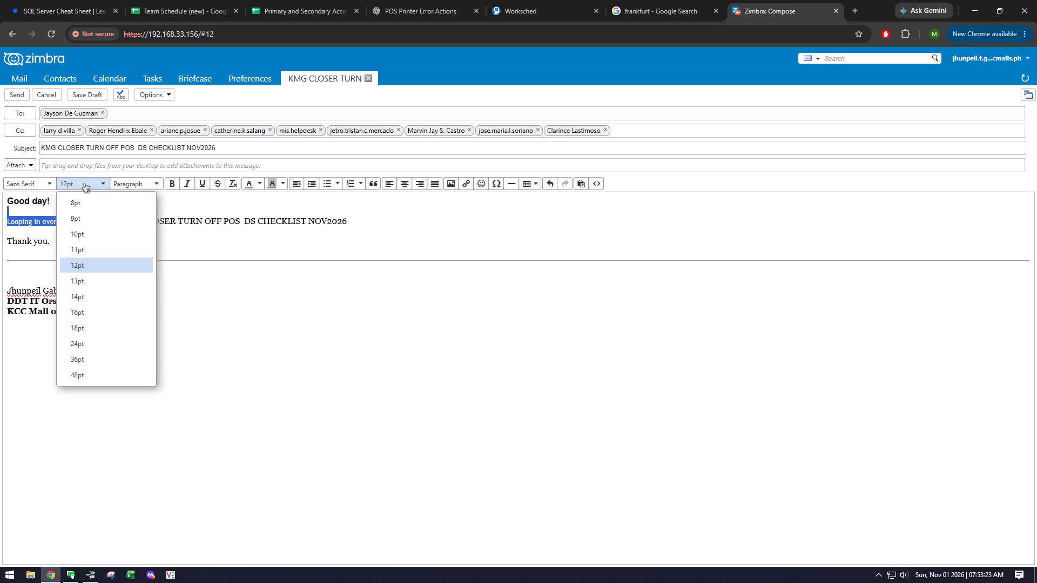
click(82, 183)
click(25, 182)
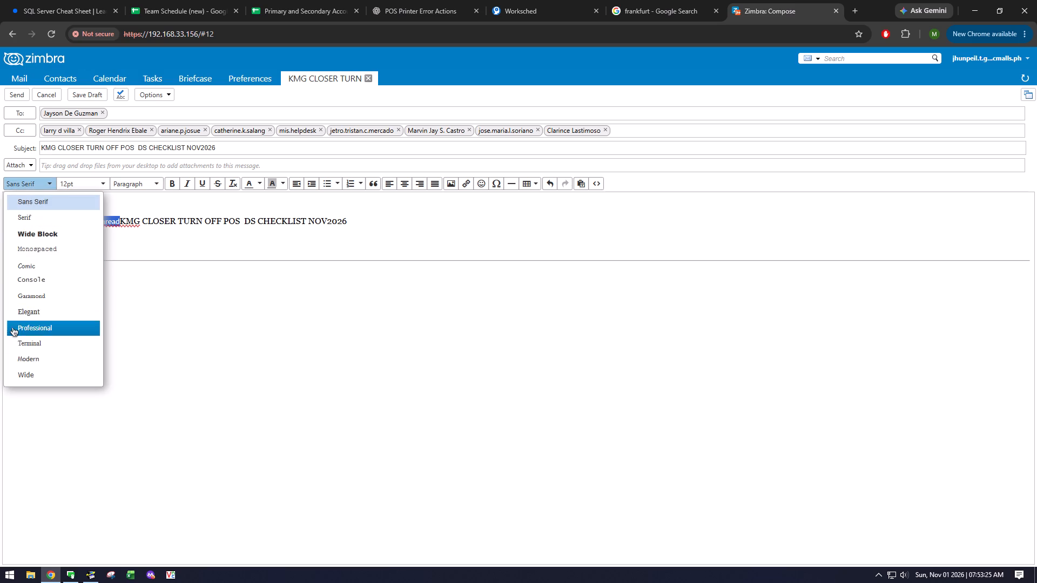
click(32, 310)
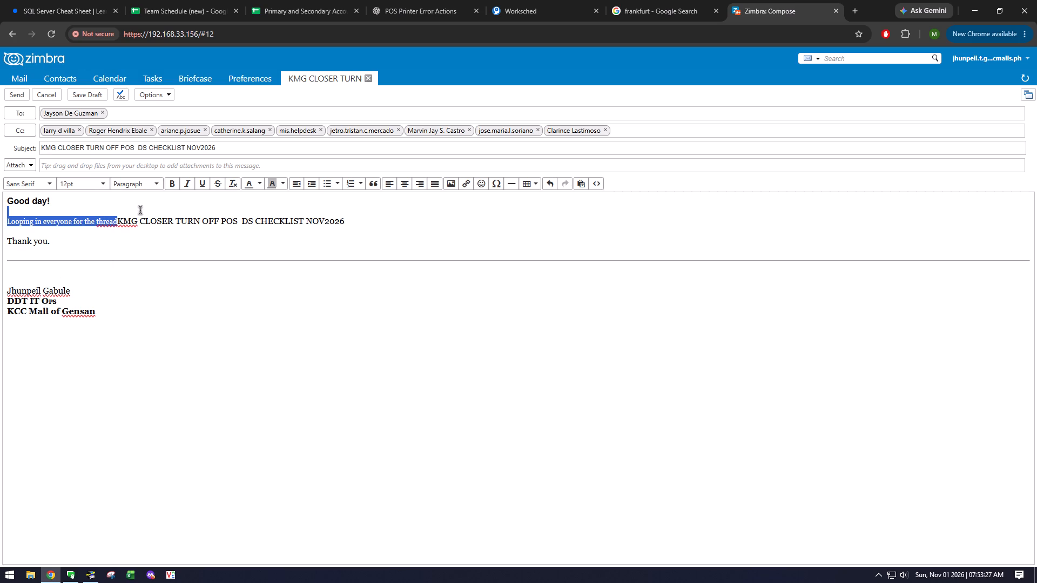
click(96, 233)
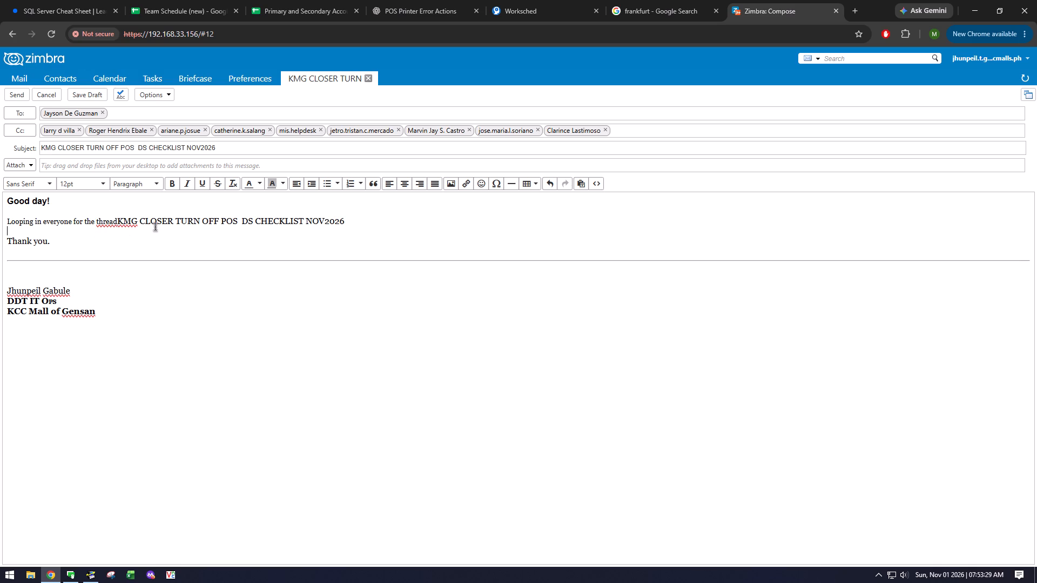
Set the font size of "Looping in everyone for the thread" in the draft's body to 12pt.
click(164, 223)
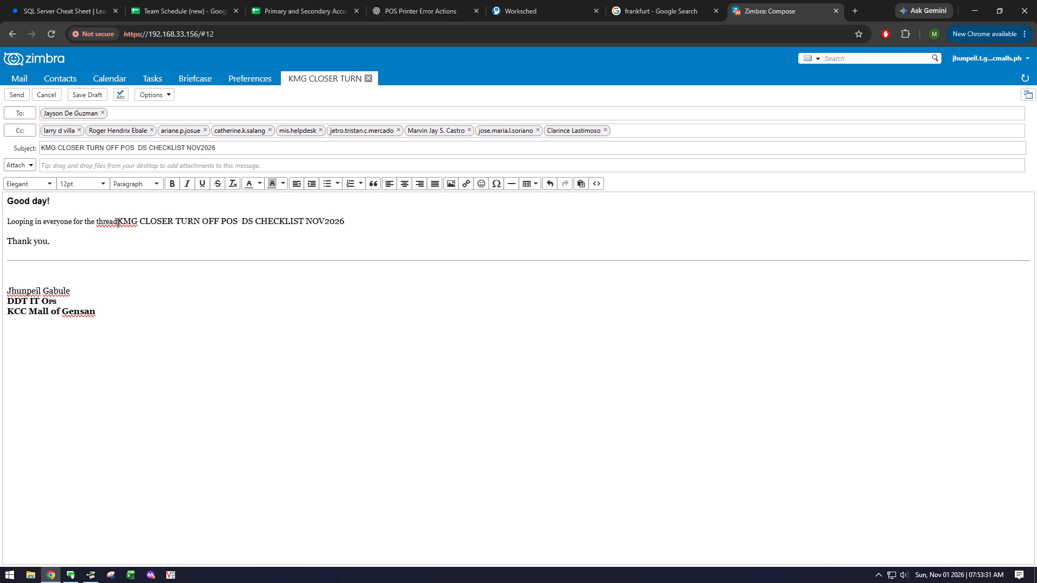
drag(118, 222, 239, 227)
click(115, 223)
drag(117, 223, 92, 221)
drag(92, 221, 0, 214)
click(79, 185)
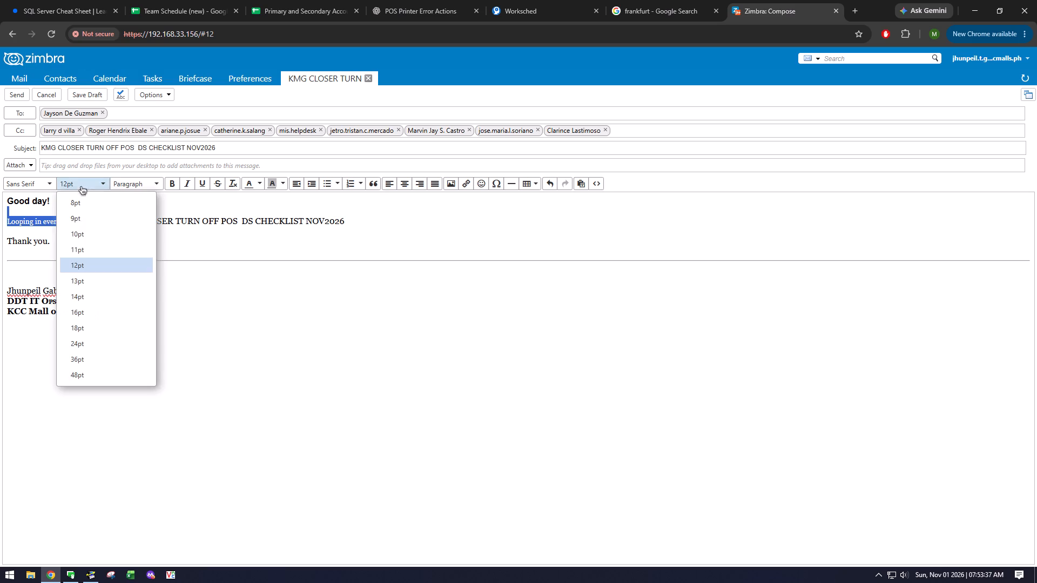
click(85, 268)
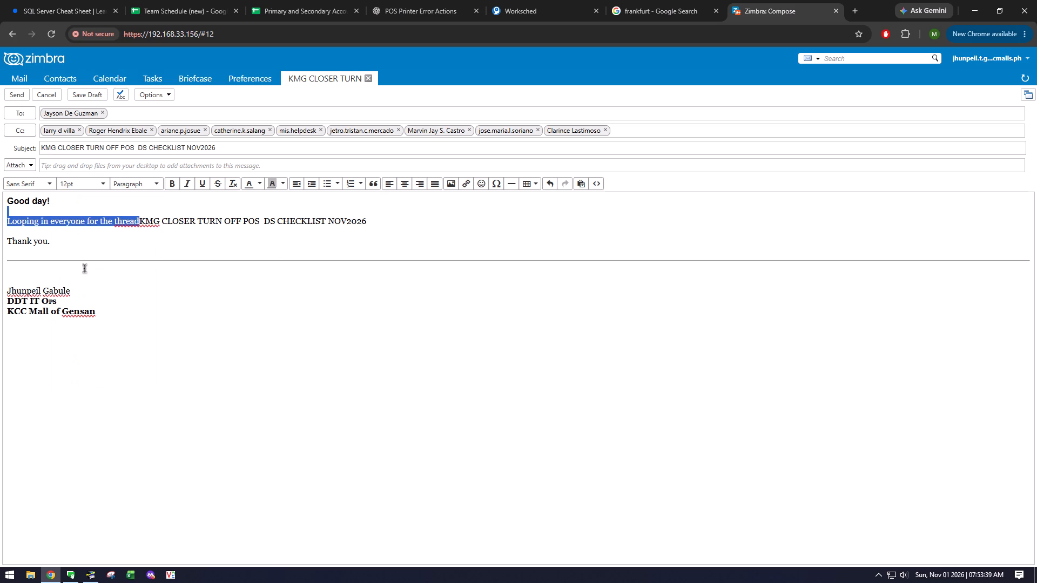
click(117, 242)
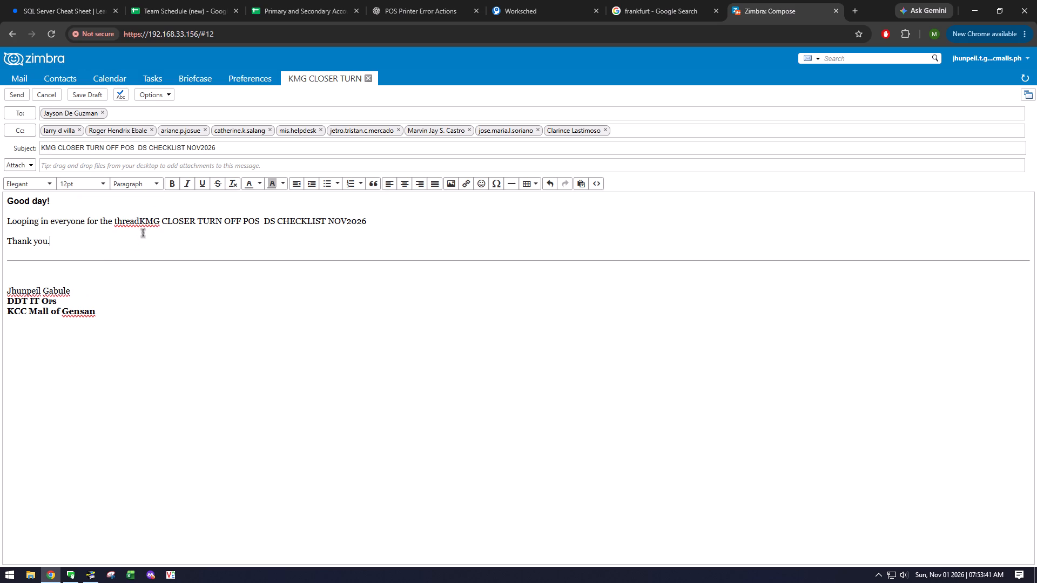
Edit the body line to read "Looping in everyone for KMG CLOSER TURN OFF POS DS CHECKLIST NOV2026", with "the thread" removed.
click(141, 224)
key(space)
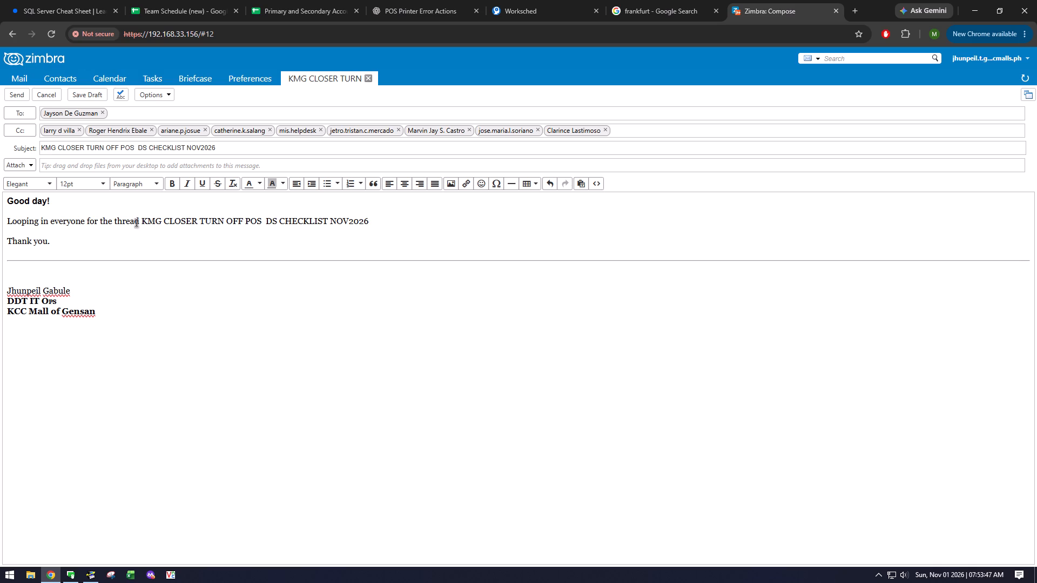
drag(139, 222, 111, 222)
key(BackSpace)
key(BackSpace)
key(BackSpace)
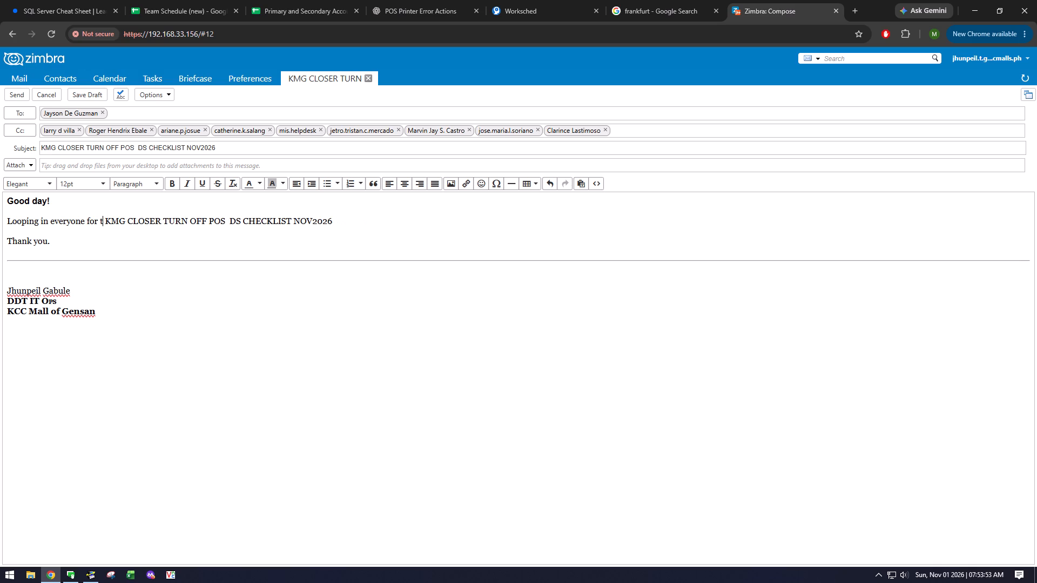
key(BackSpace)
key(BackSpace)
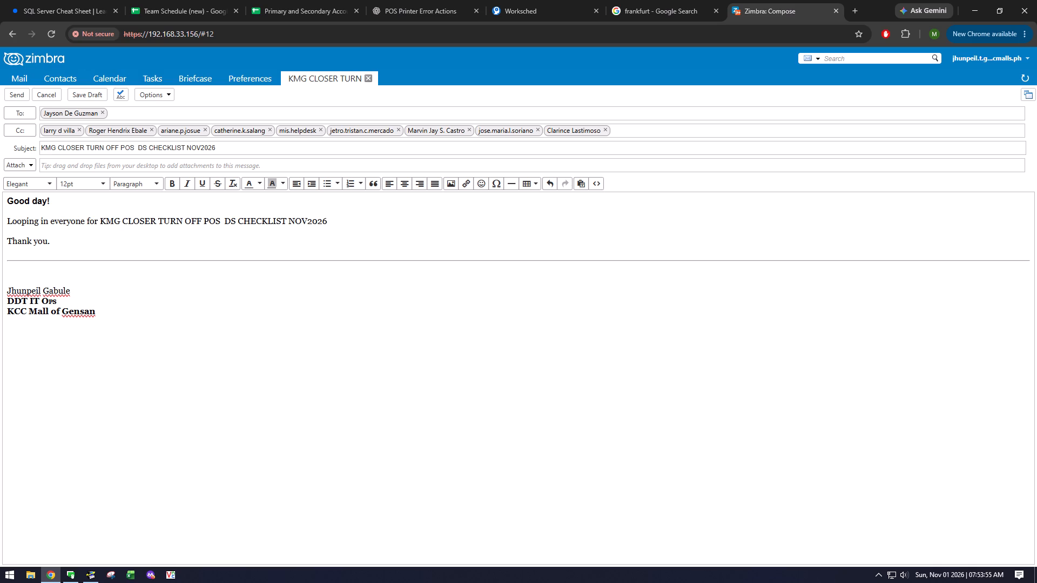
click(338, 223)
click(24, 73)
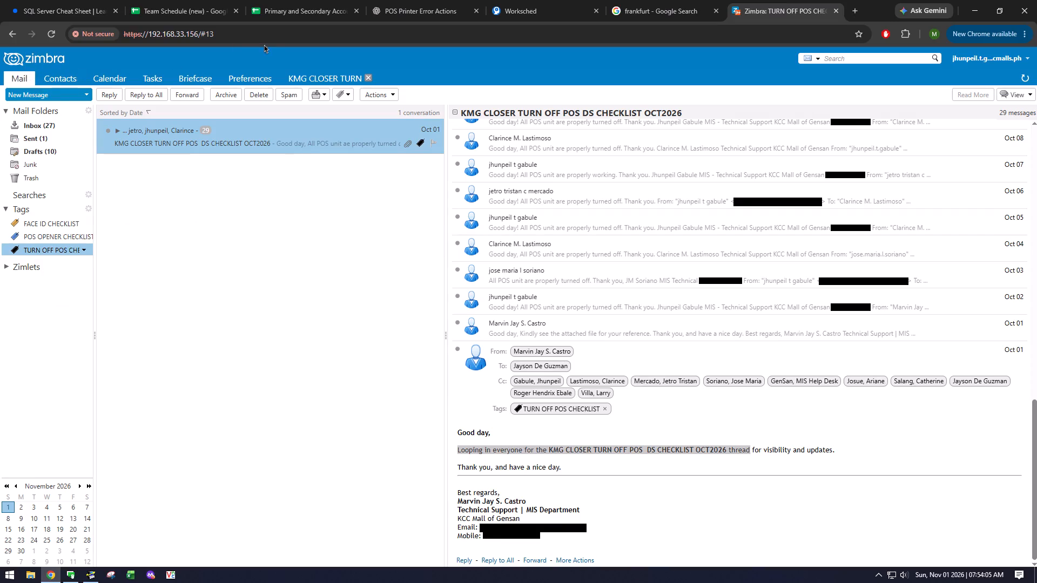
click(325, 78)
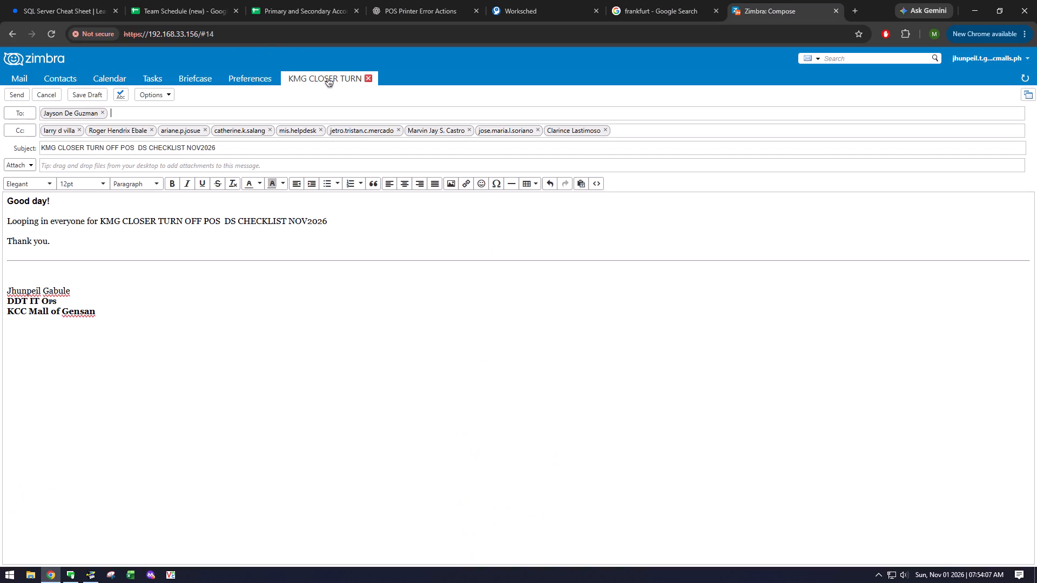
click(99, 221)
text(the)
key(space)
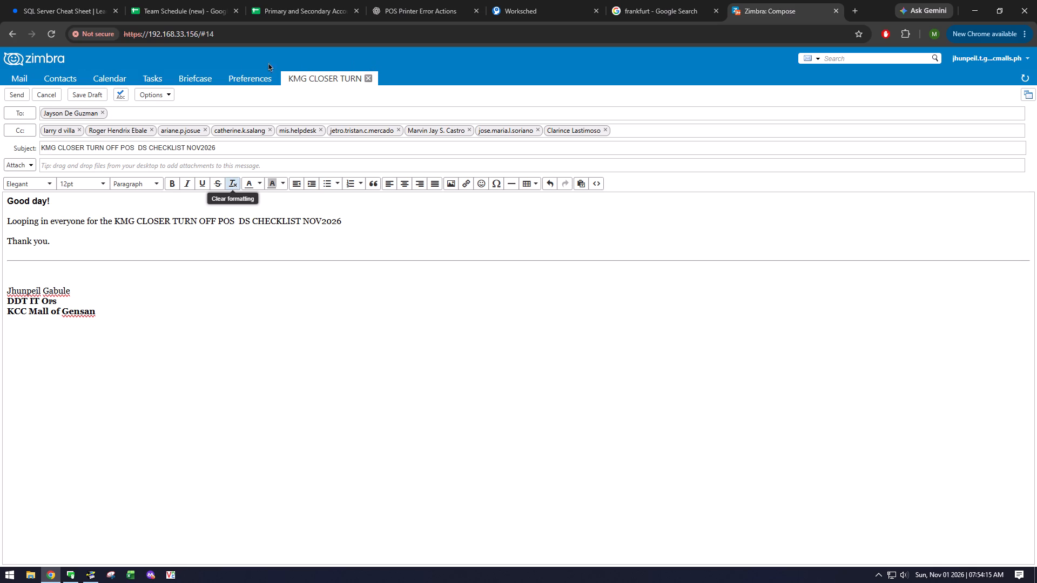
click(17, 80)
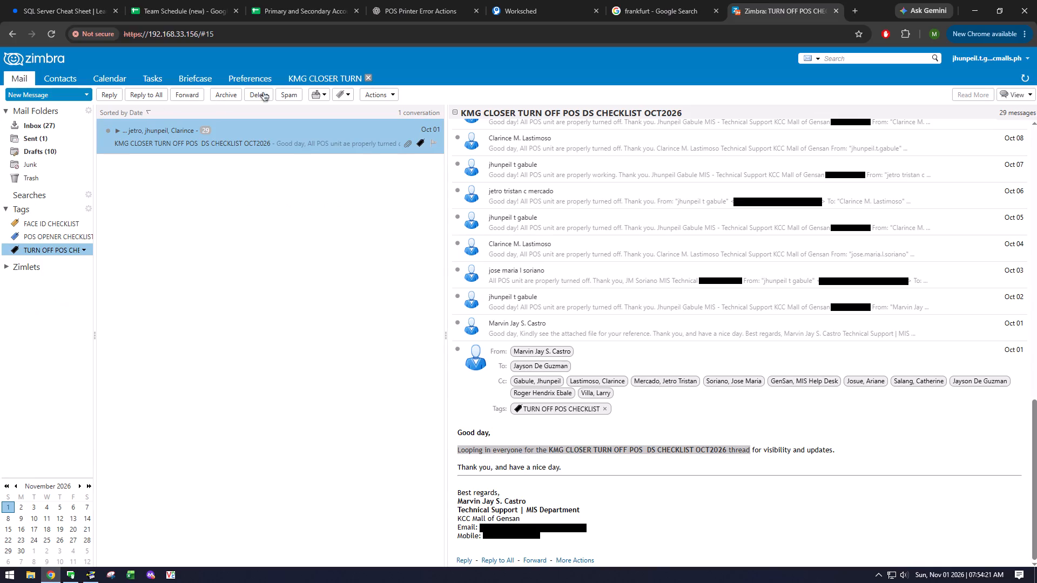
click(338, 73)
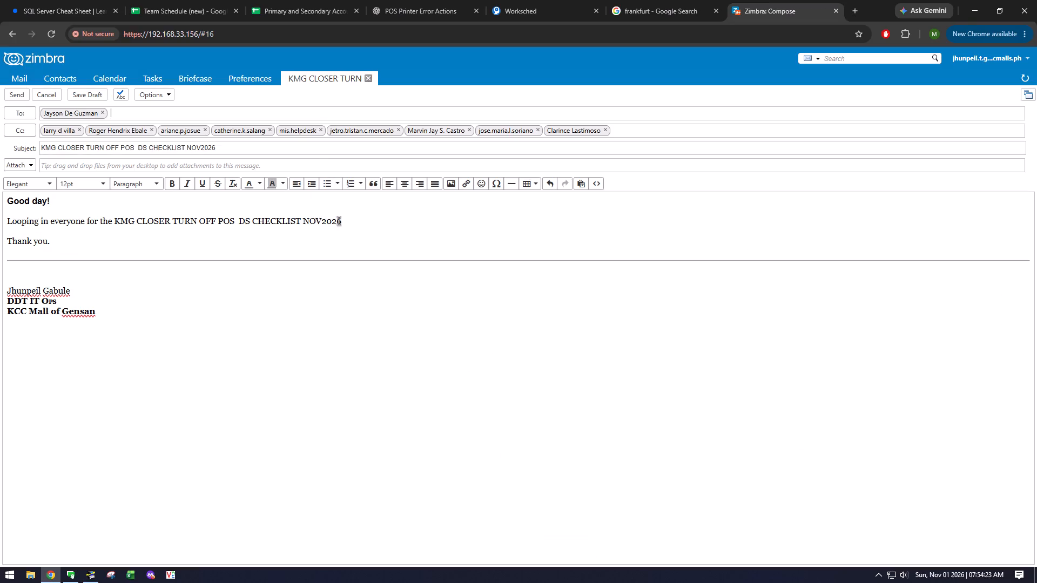
click(346, 220)
key(space)
text(thread)
click(9, 74)
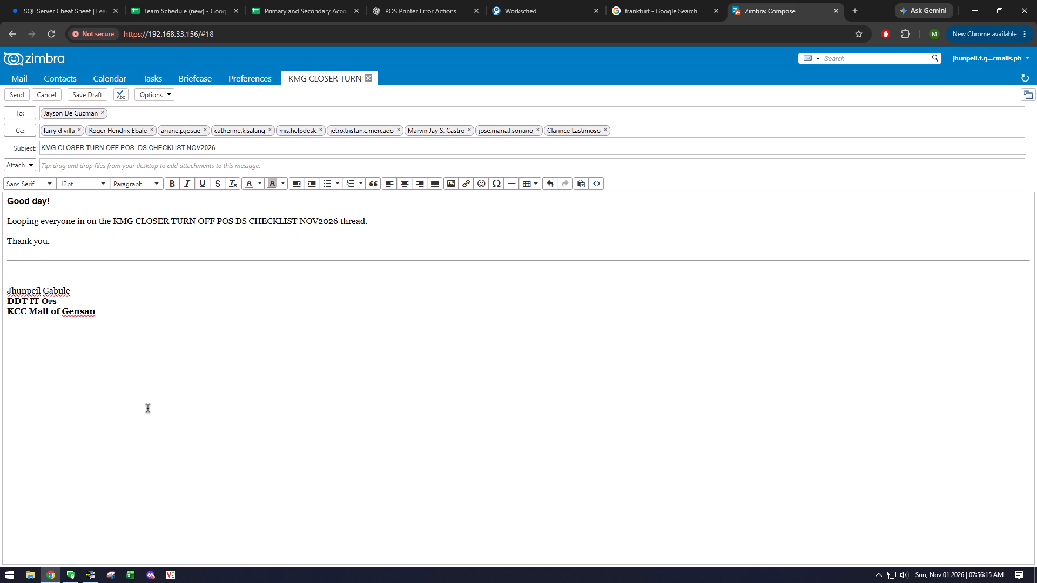
Send the KMG CLOSER TURN OFF POS DS CHECKLIST NOV2026 email.
click(21, 91)
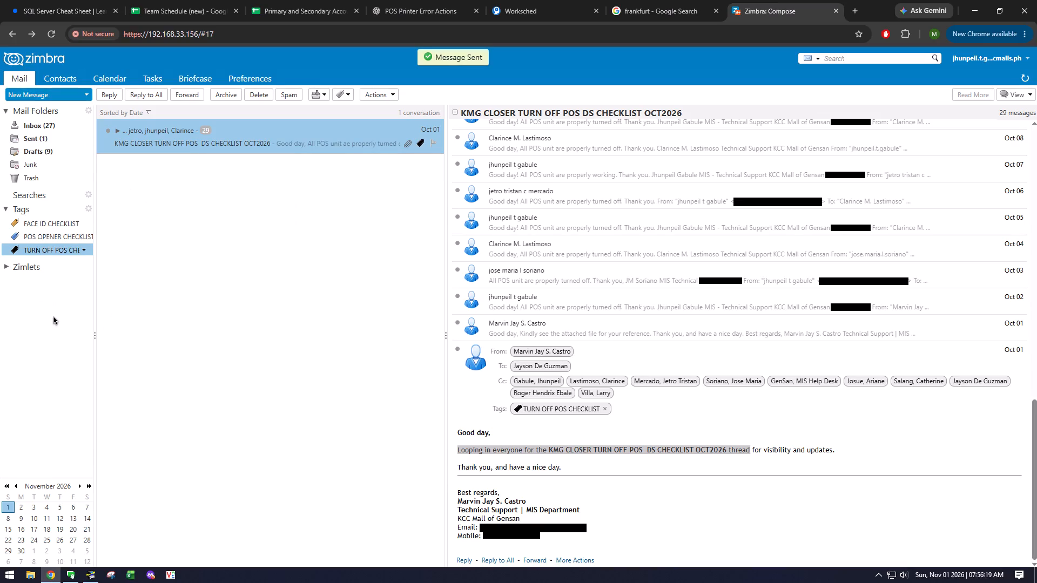
Review the November closer turn-off and opener POS checklist emails in the Sent folder.
scroll(53, 316, up, 4)
click(35, 137)
click(191, 140)
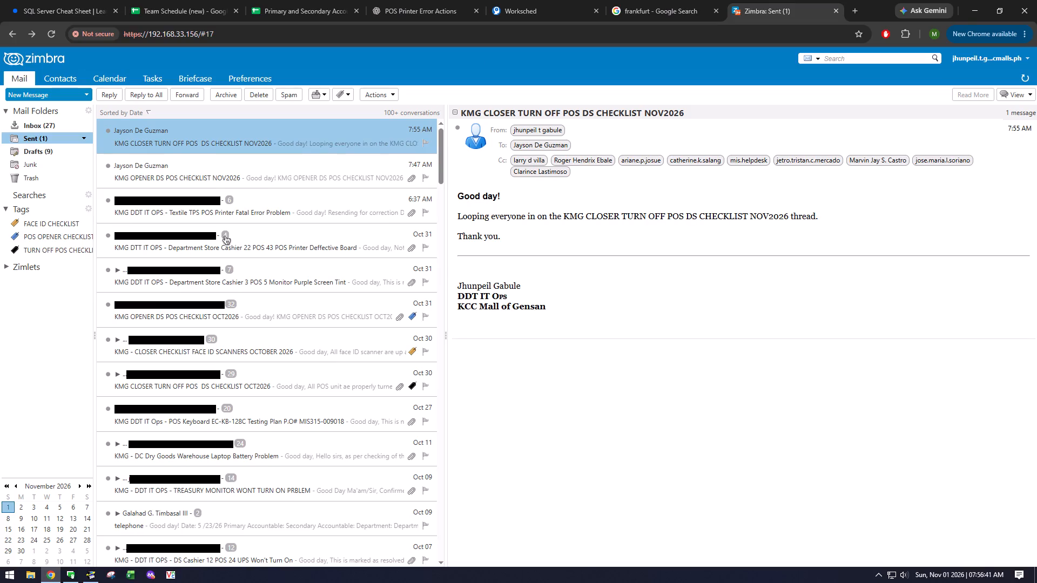
click(205, 168)
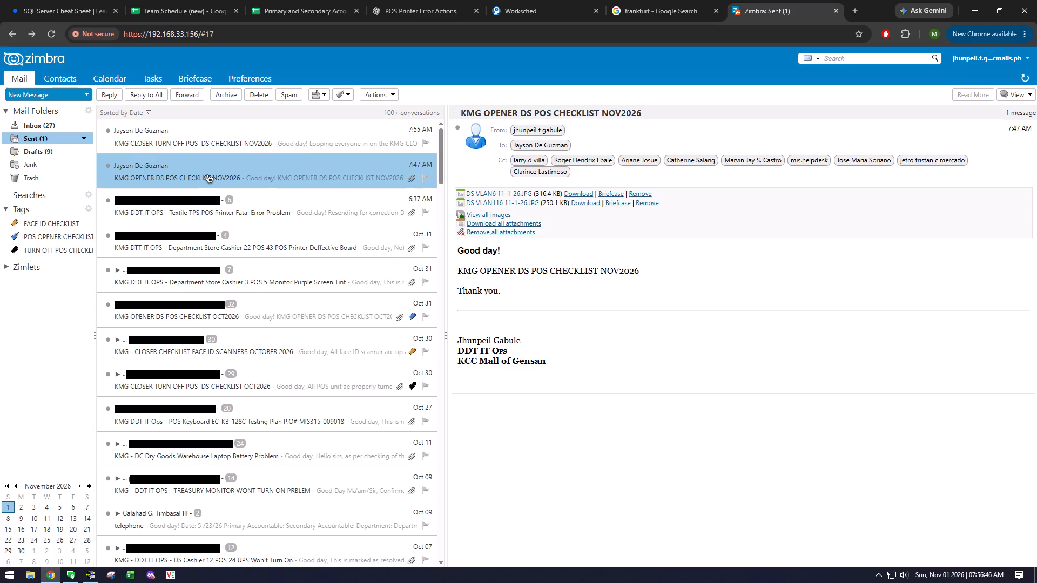
click(212, 138)
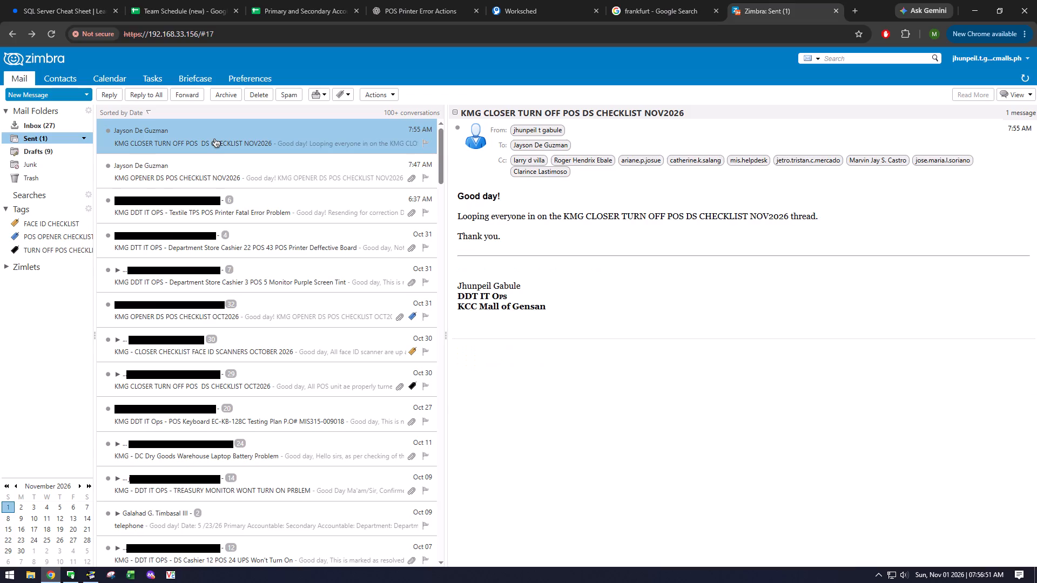
click(204, 183)
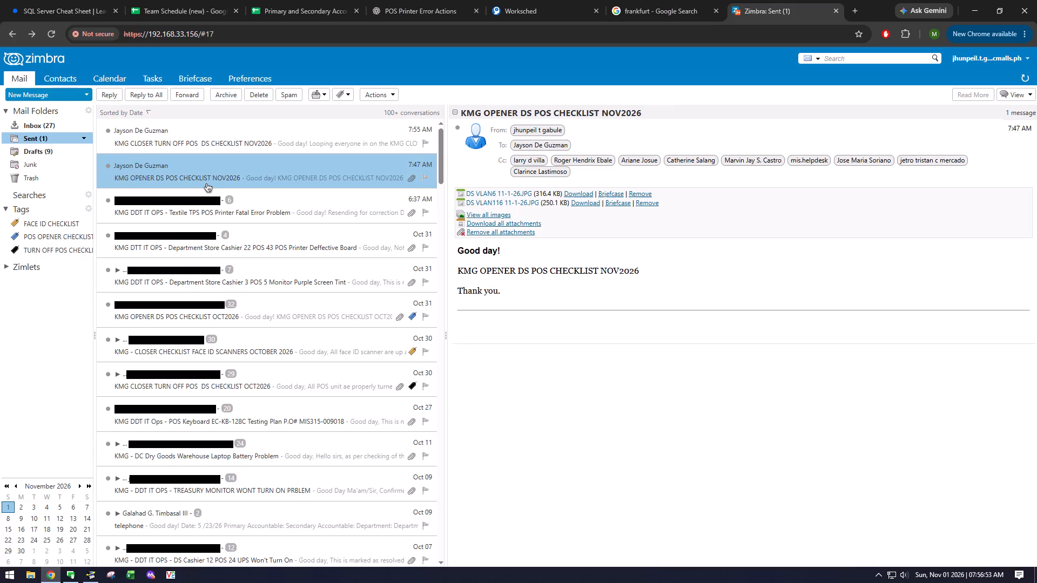
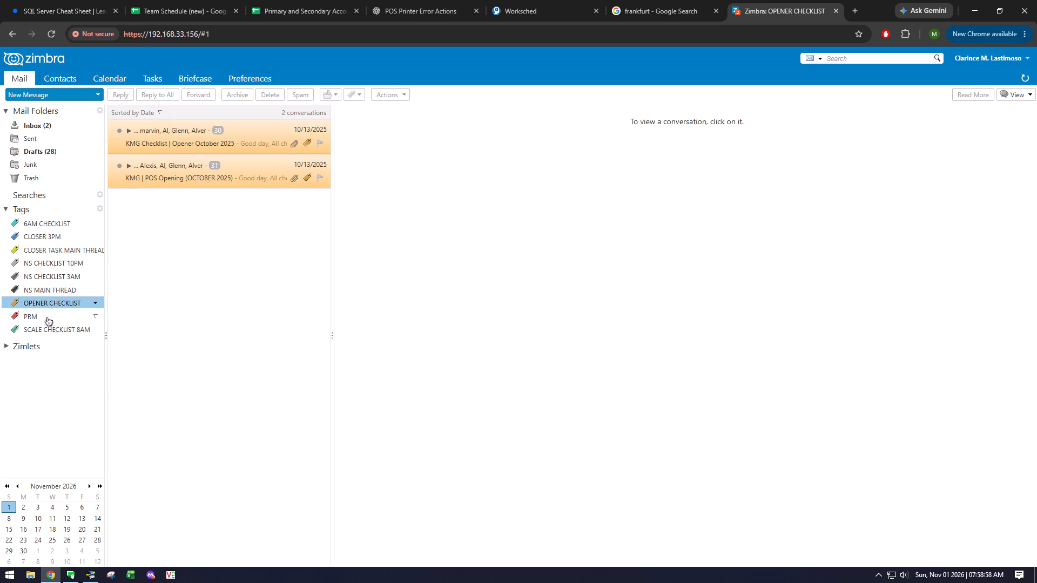
Check the emails tagged PRM and SCALE CHECKLIST 8AM, and open the KMG Checklist Fresh Market Scale PLU code conversation.
click(44, 317)
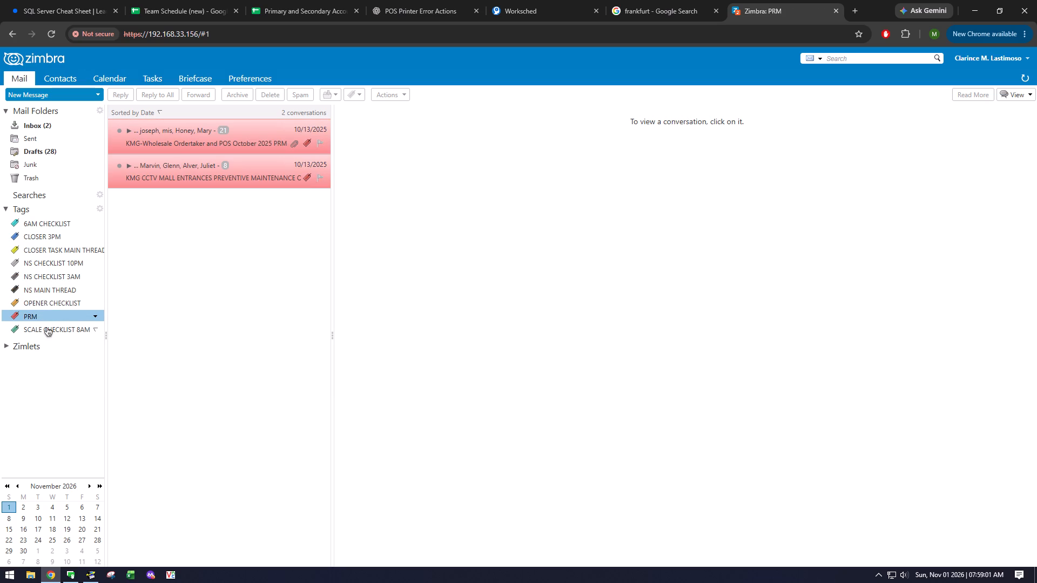
click(44, 327)
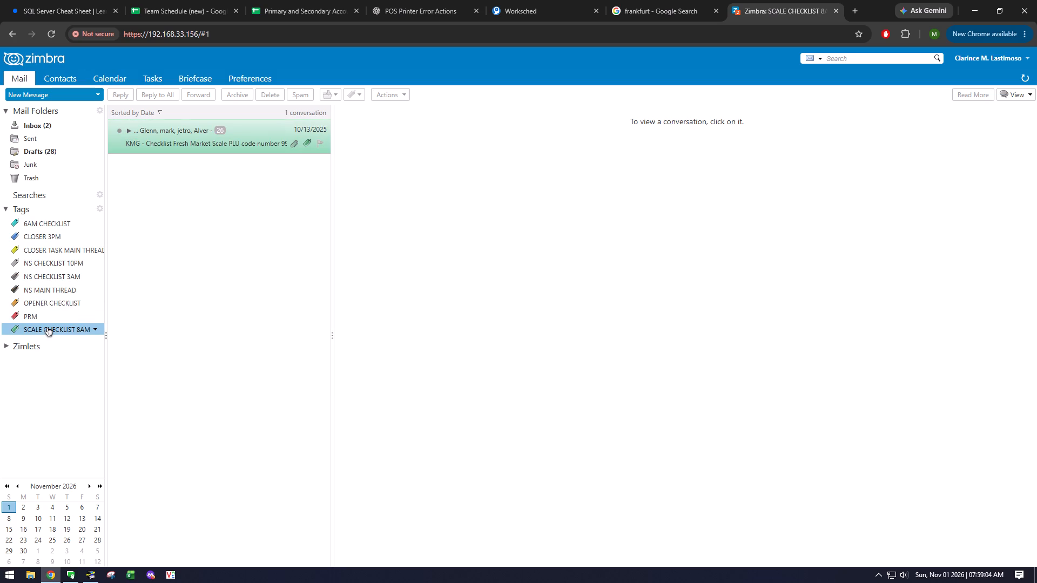
click(264, 134)
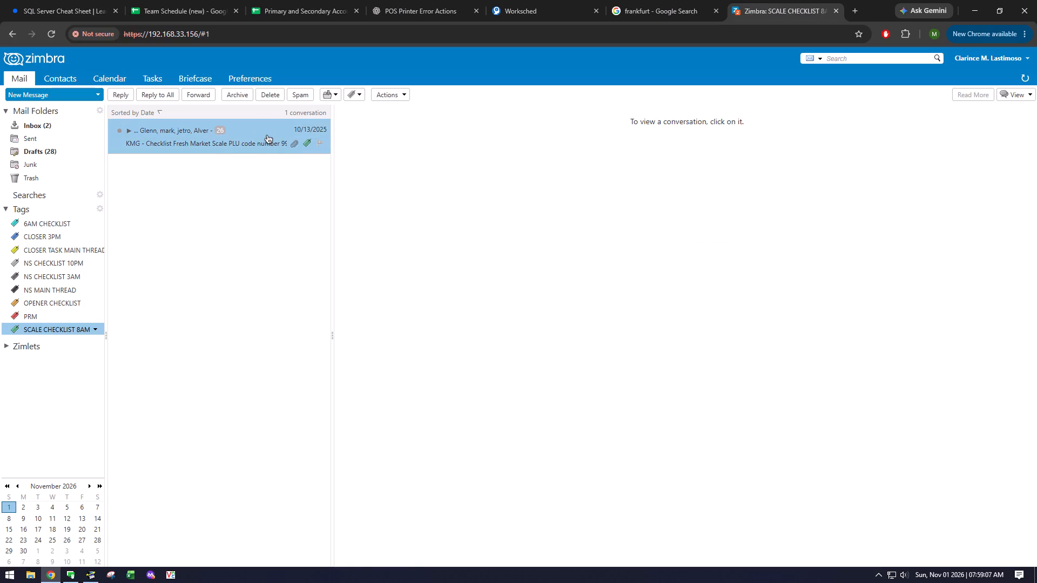
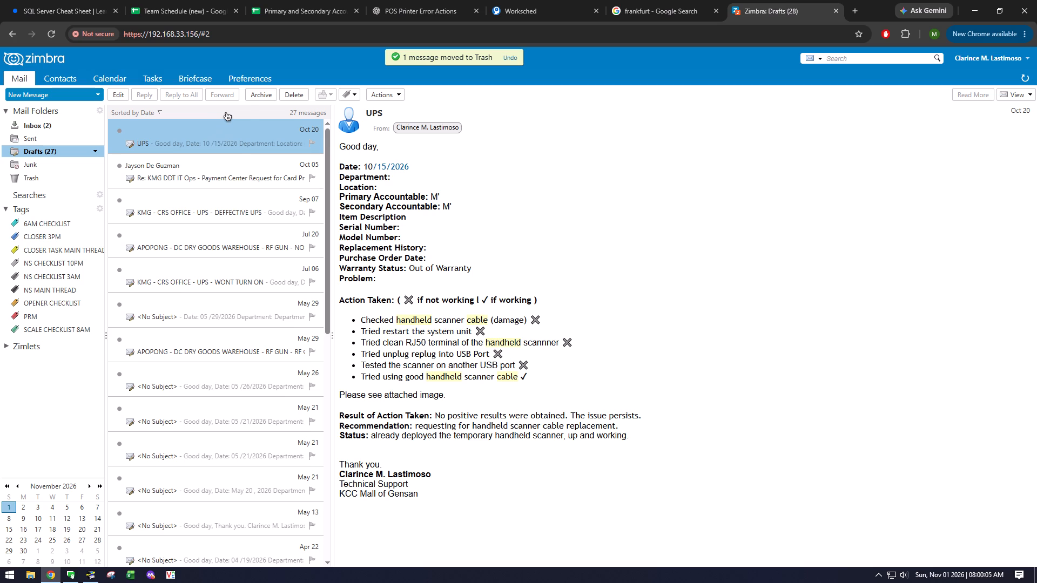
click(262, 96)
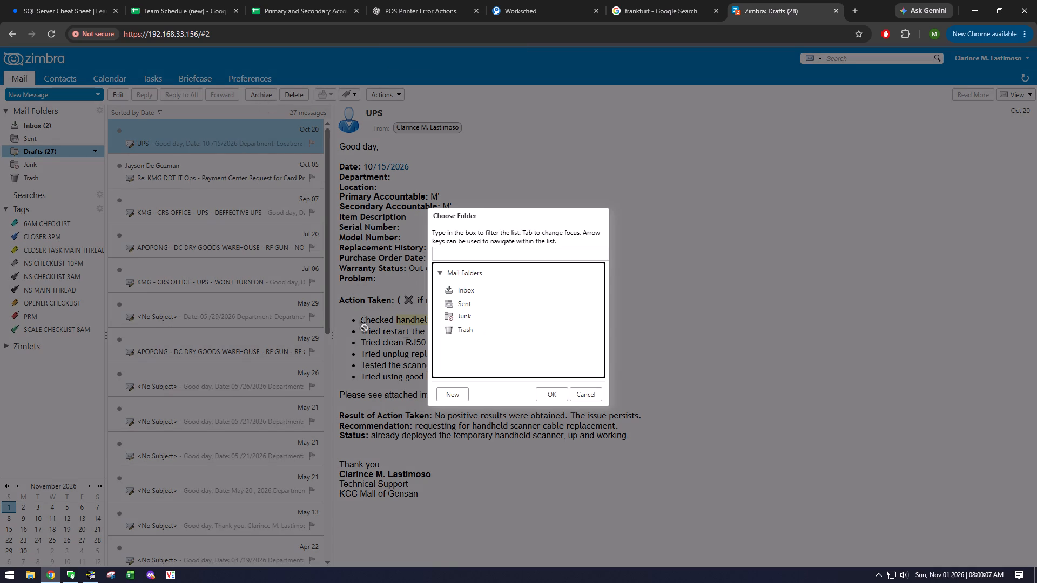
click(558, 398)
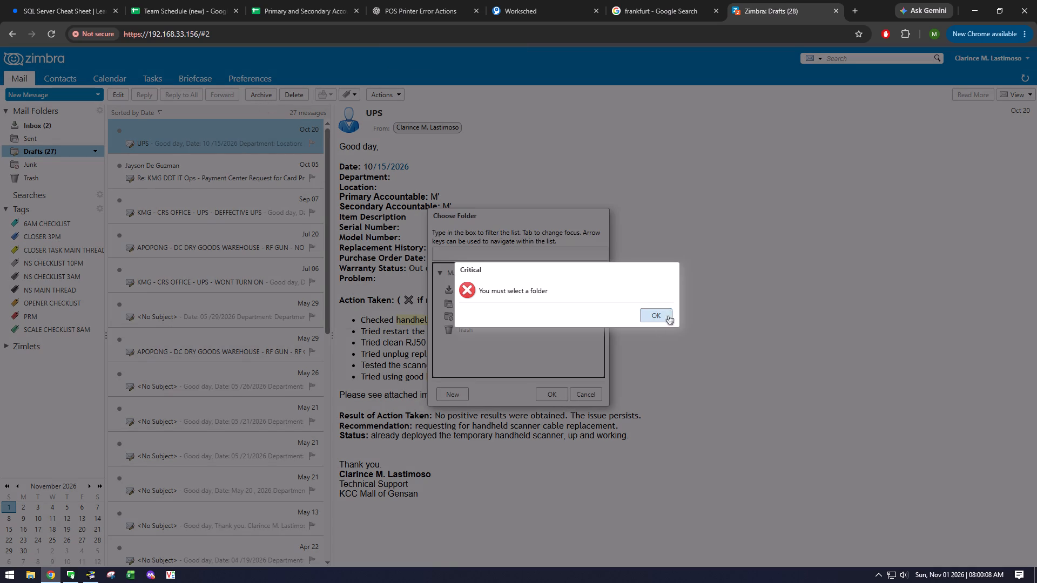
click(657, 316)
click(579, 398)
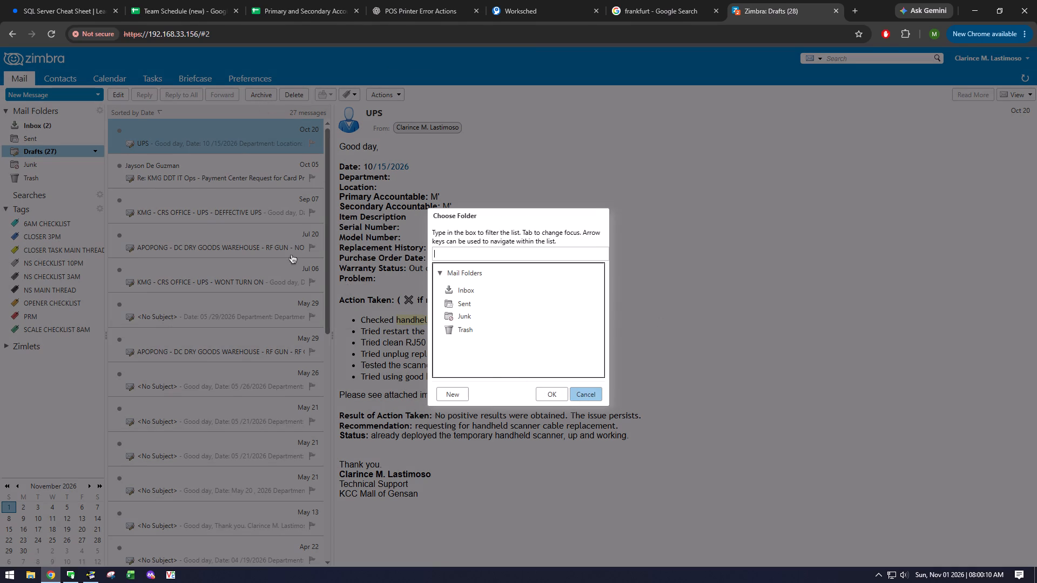
Delete the October 20 draft with the subject UPS.
click(199, 167)
click(206, 143)
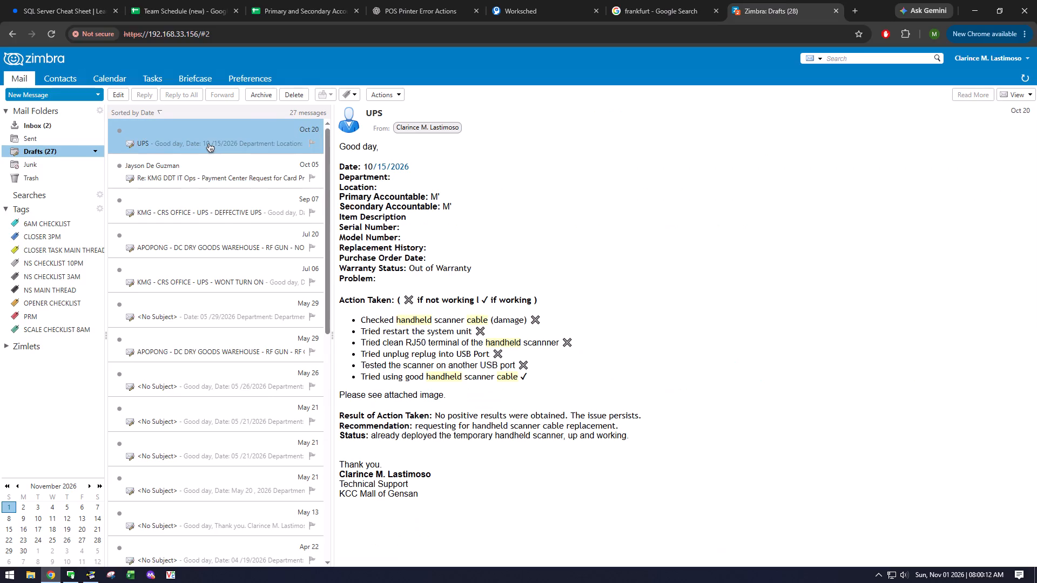
click(298, 98)
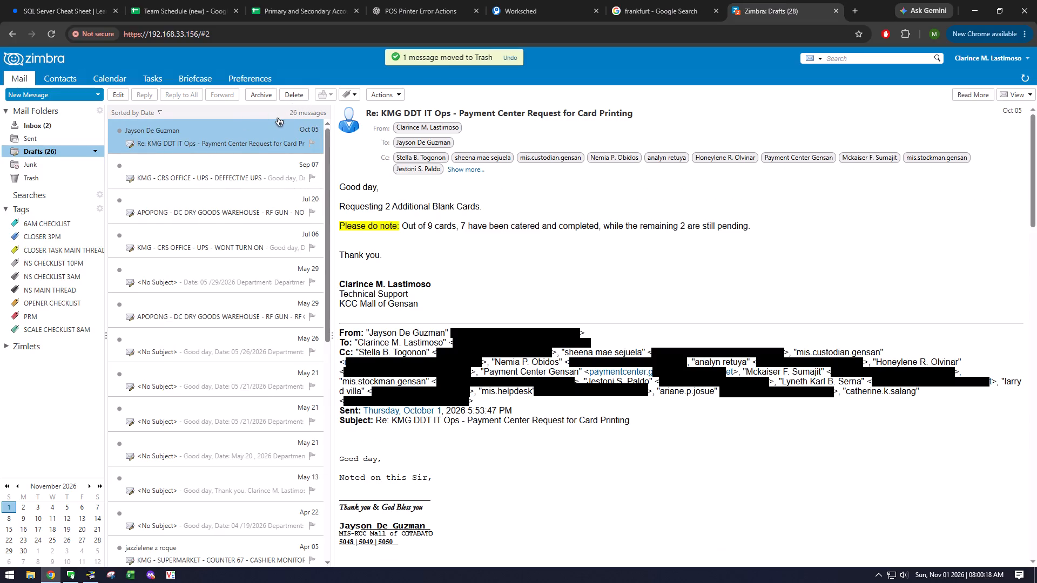
Read through the October 5 draft reply about the Payment Center Request for Card Printing, including its quoted messages.
scroll(533, 385, down, 7)
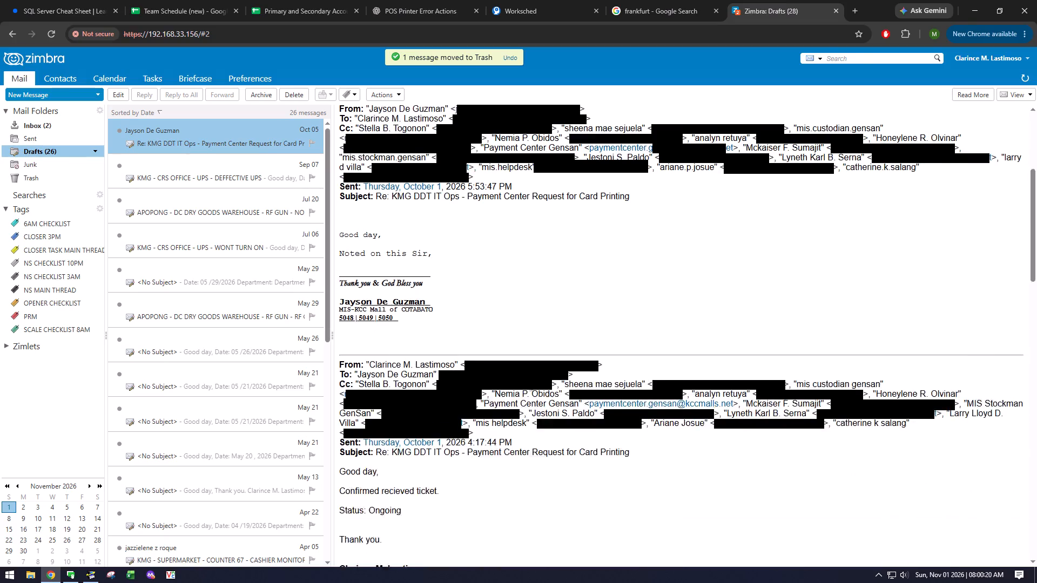
scroll(532, 386, down, 17)
scroll(532, 386, down, 8)
scroll(532, 386, up, 13)
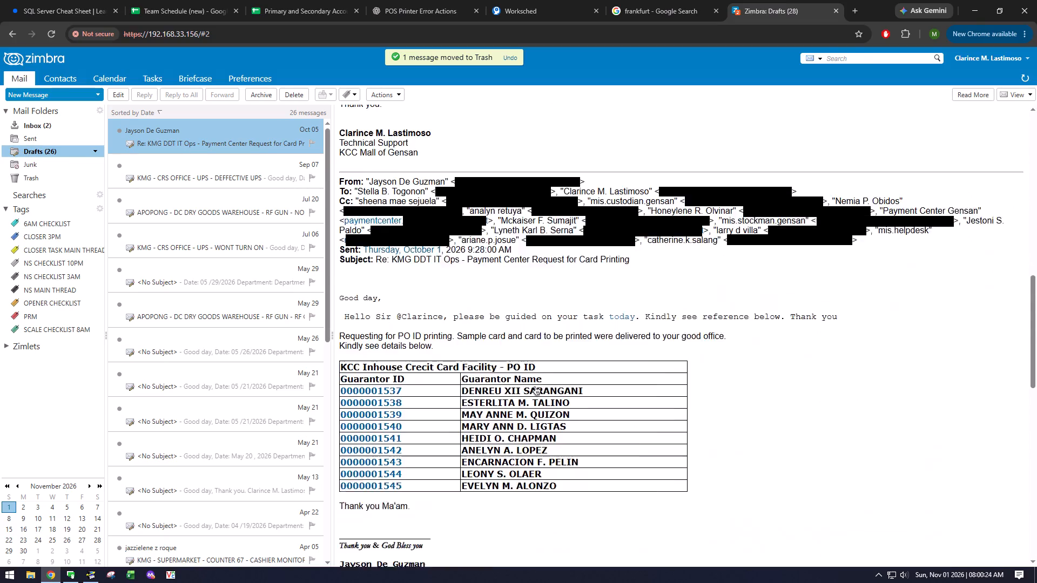
scroll(532, 386, up, 20)
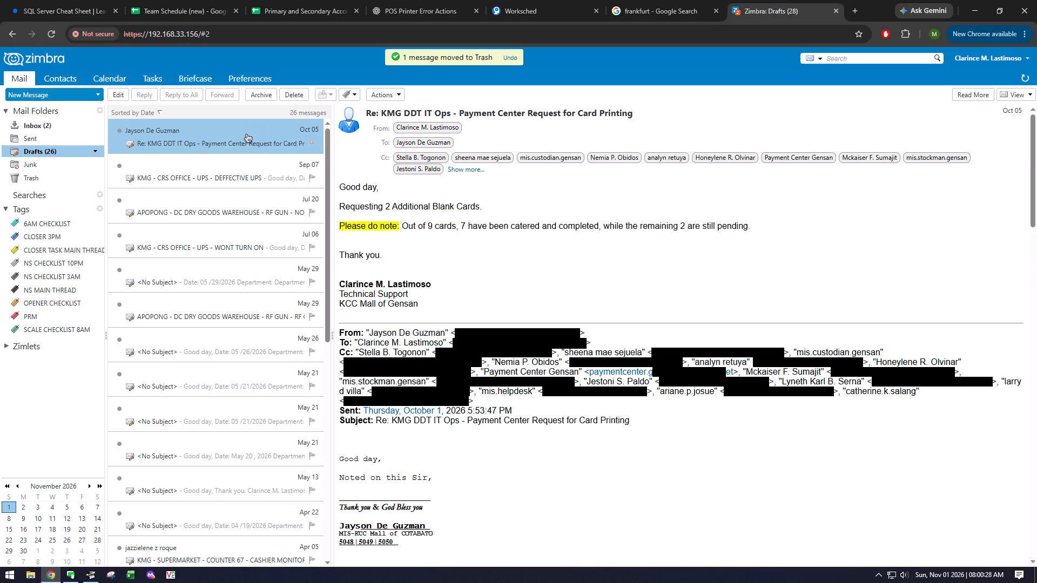
Delete the September 7 draft titled KMG - CRS OFFICE - UPS - DEFFECTIVE UPS.
click(227, 167)
scroll(342, 307, down, 4)
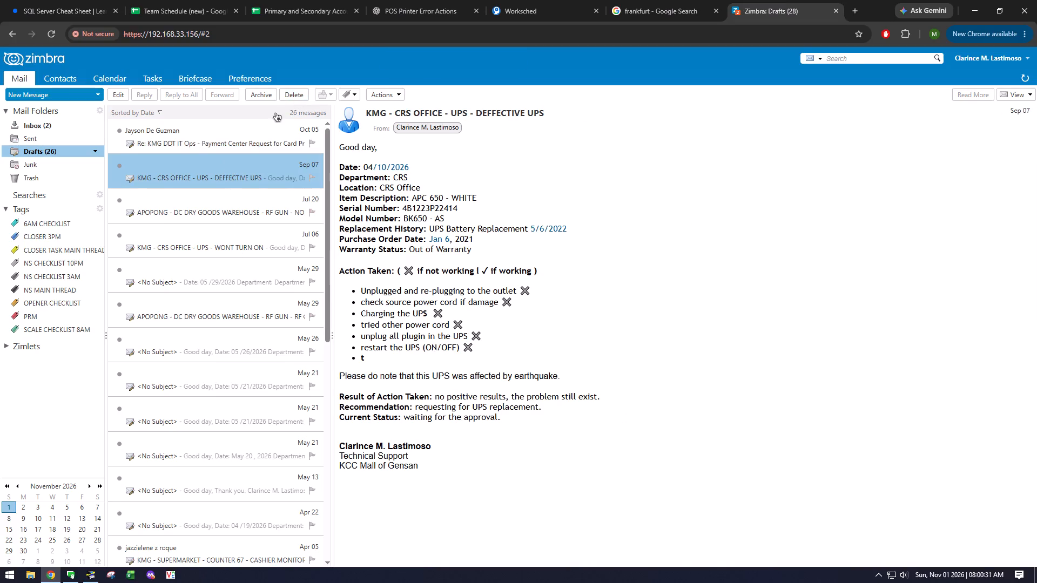
click(294, 97)
Review the July 20 draft about the Apopong DC Dry Goods Warehouse RF gun with no OS found, and delete it.
scroll(359, 313, down, 5)
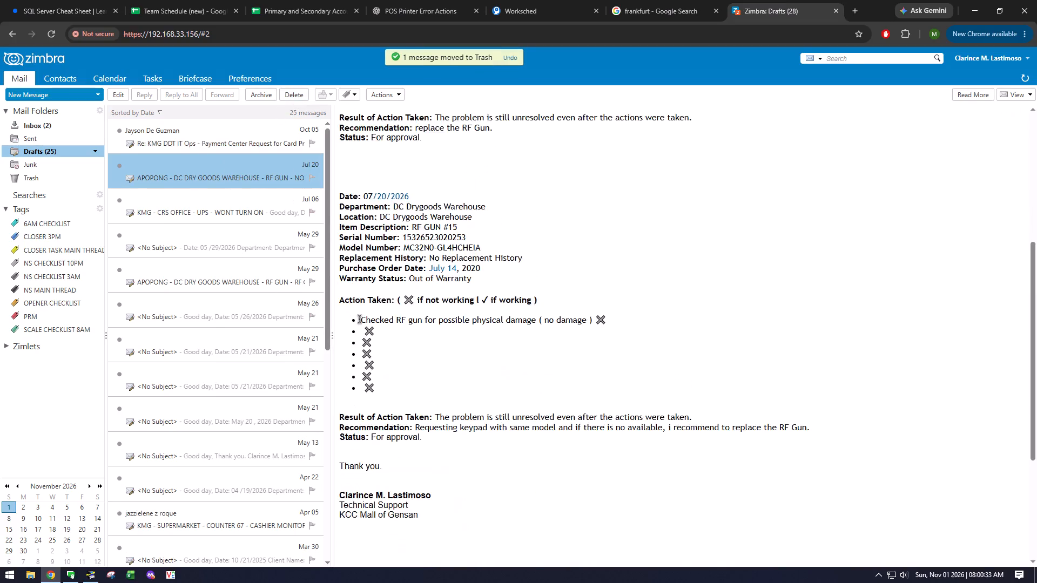
scroll(360, 319, down, 13)
scroll(360, 319, up, 9)
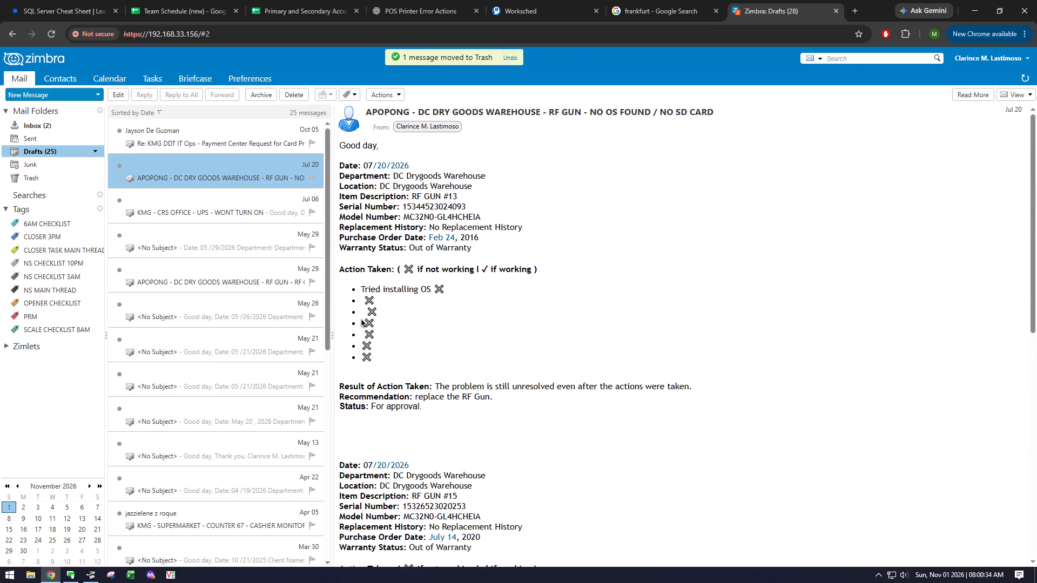
scroll(361, 318, up, 3)
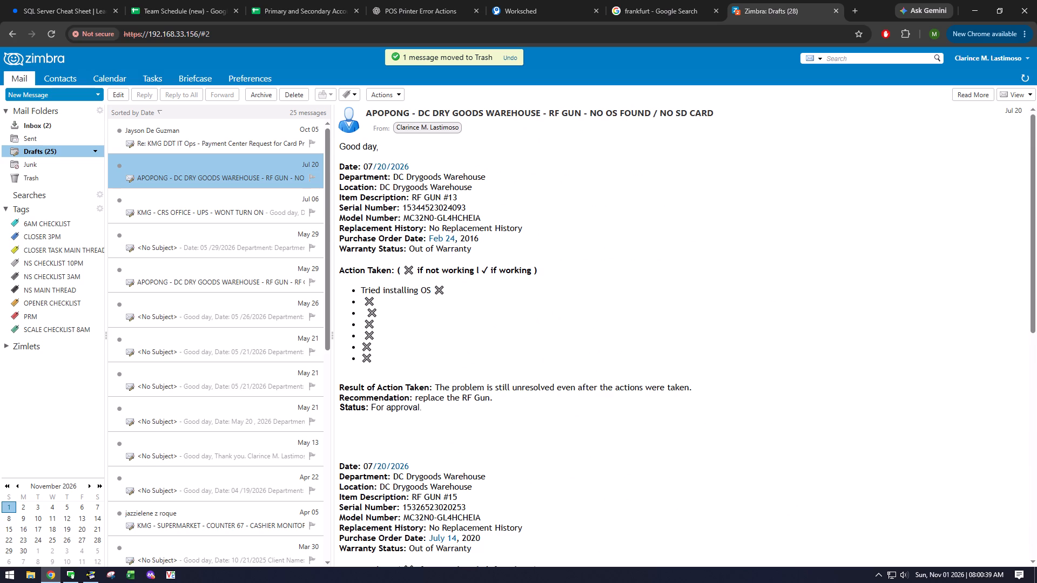
click(295, 96)
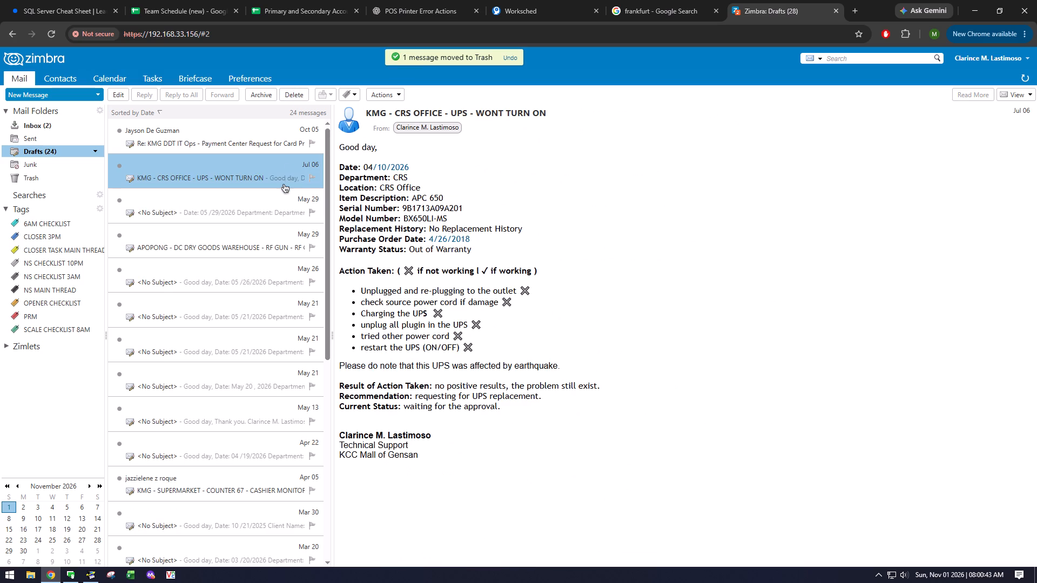
Compare the July 6 CRS Office draft UPS - WONT TURN ON with the draft below it, and delete the July 6 one.
click(268, 203)
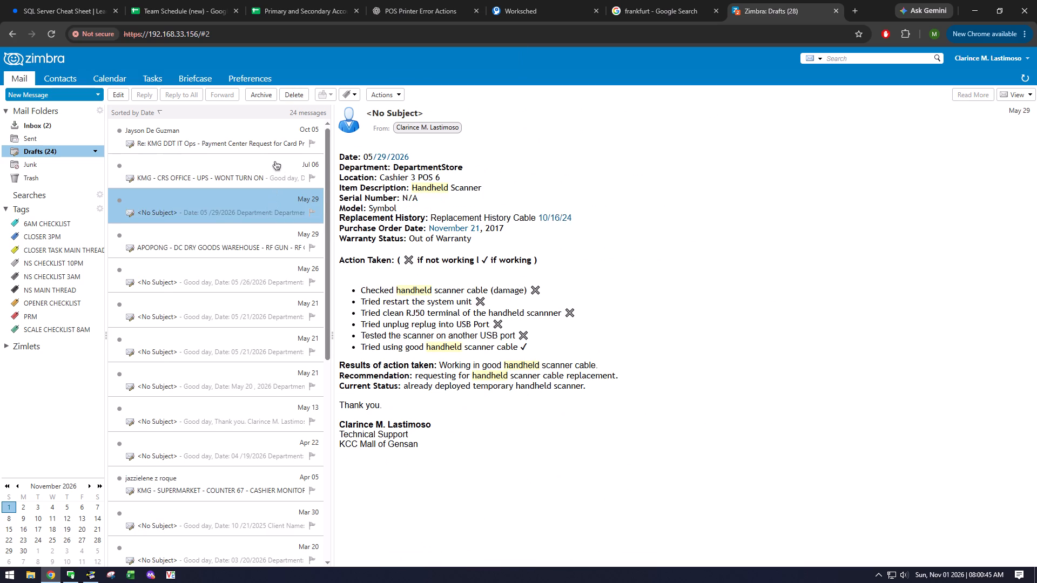
click(272, 161)
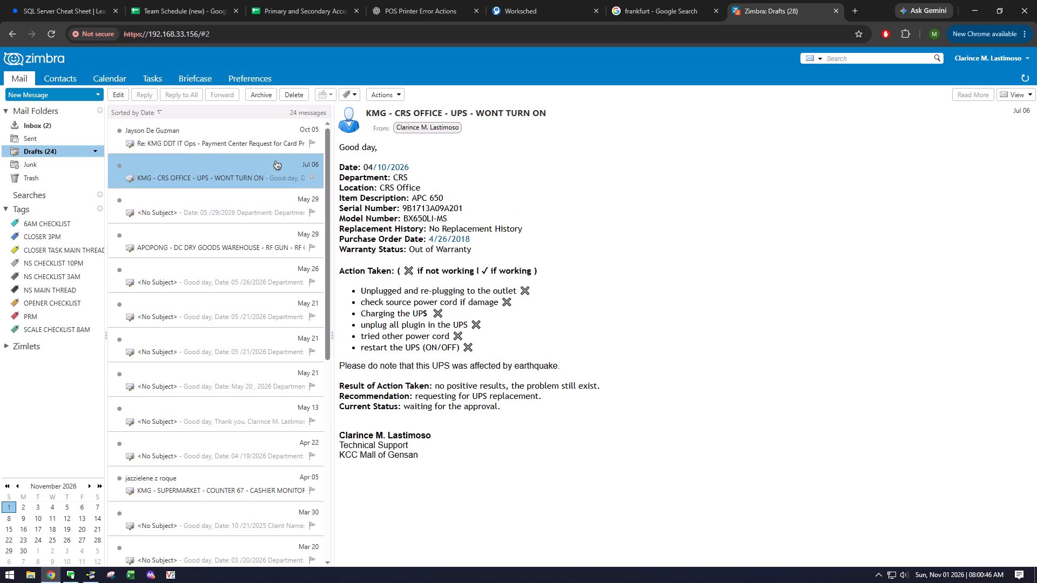
click(287, 94)
Delete the two May 29 drafts: the no-subject handheld scanner report and the Apopong RF GUN PROBLEM report.
click(261, 211)
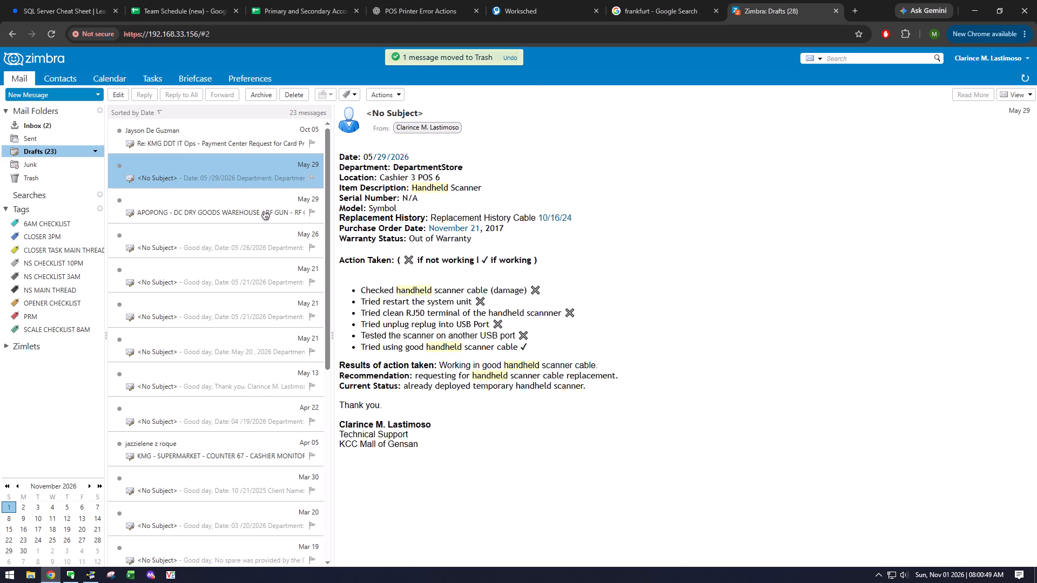
click(263, 179)
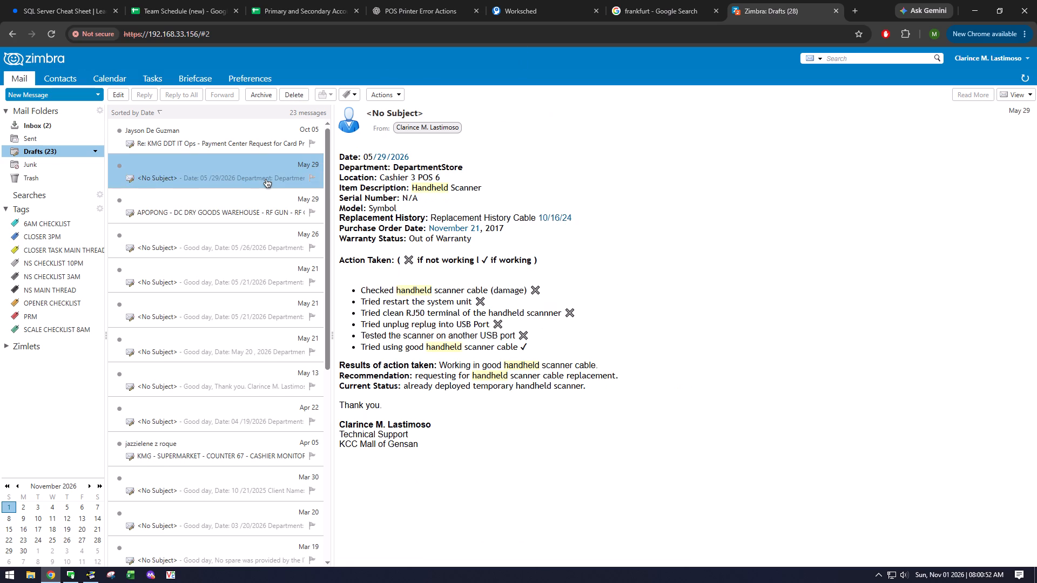
click(302, 92)
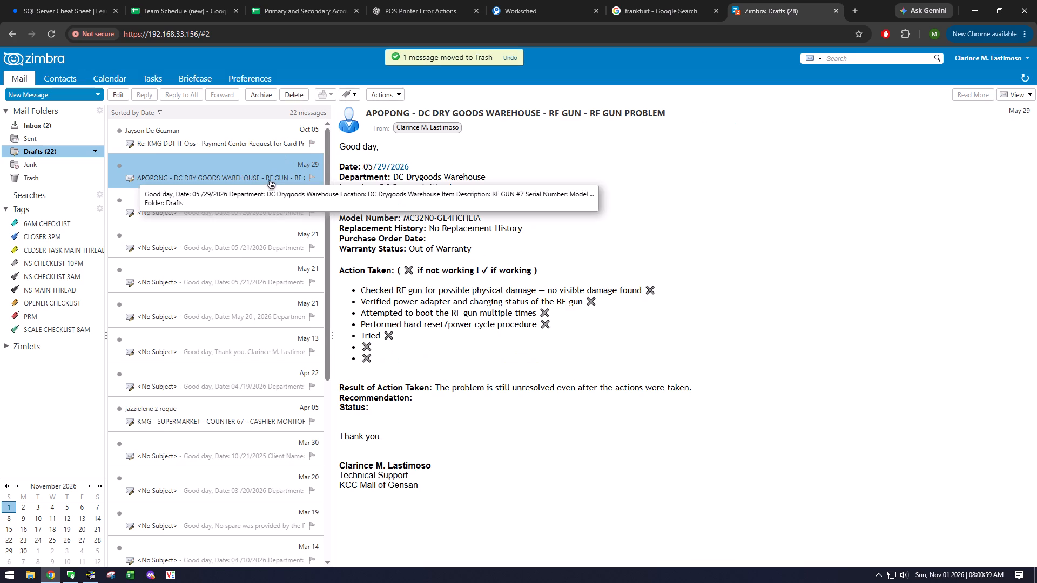
click(296, 98)
Delete the no-subject May 26 People Group system unit draft and the two no-subject drafts whose text is dated 05/21/2026.
scroll(272, 322, down, 9)
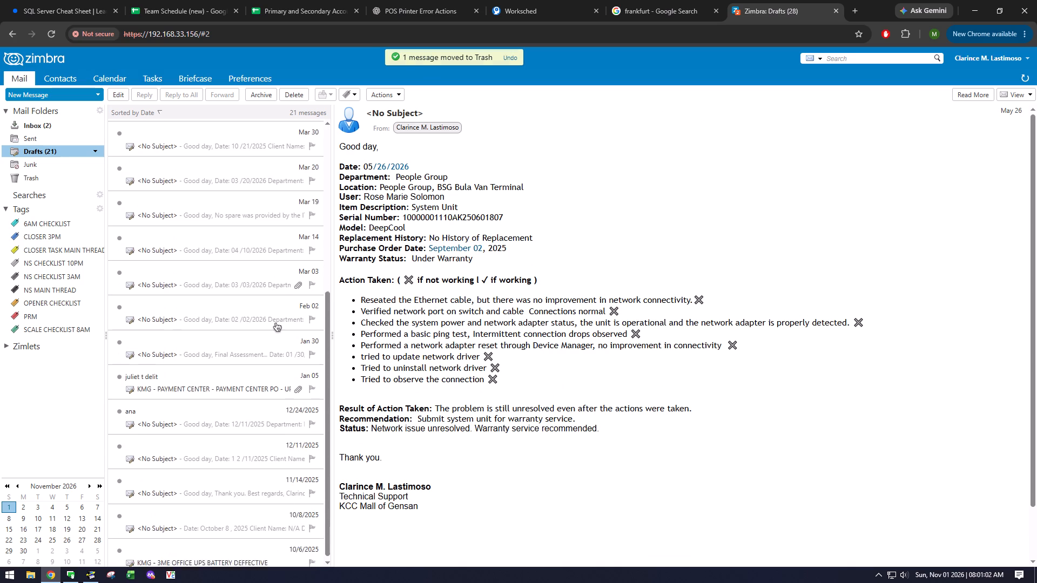
scroll(273, 322, up, 14)
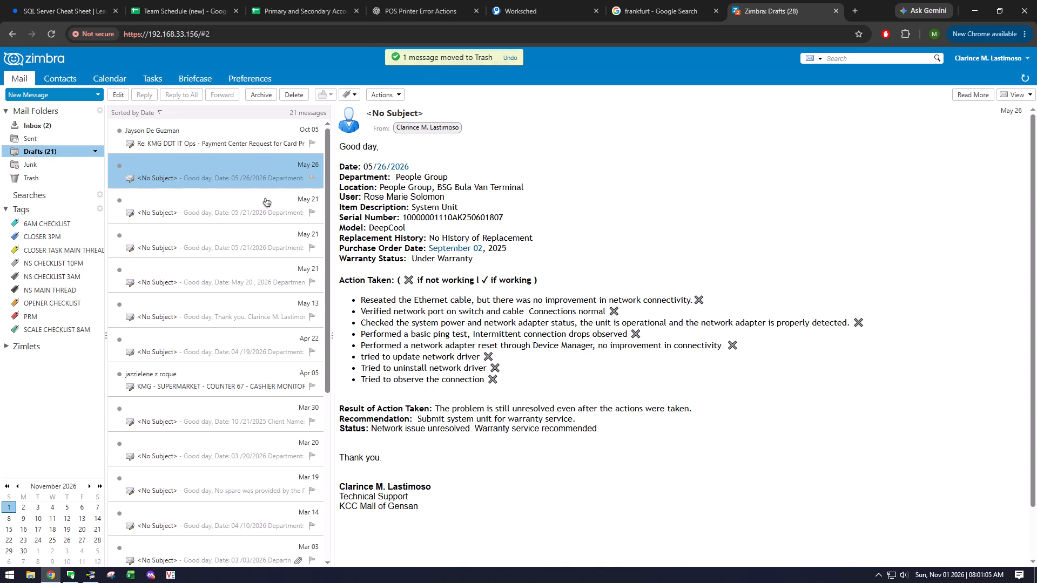
click(255, 178)
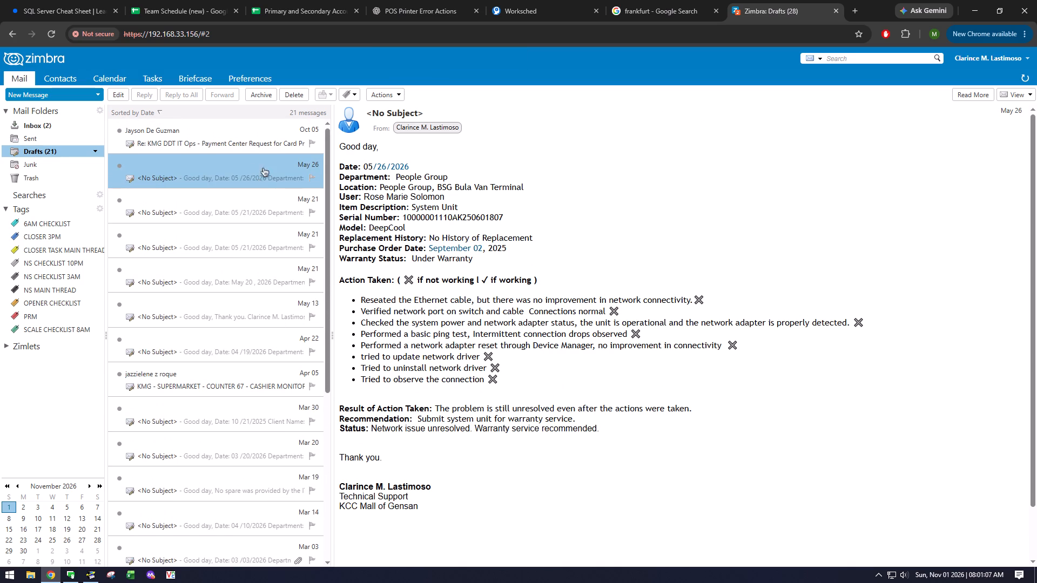
click(296, 96)
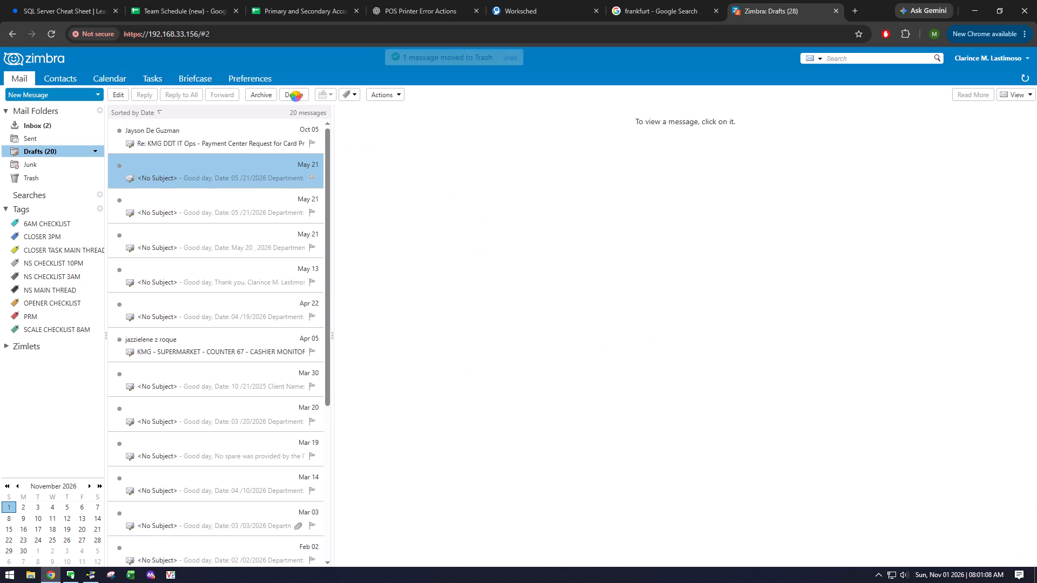
scroll(345, 335, down, 5)
click(292, 93)
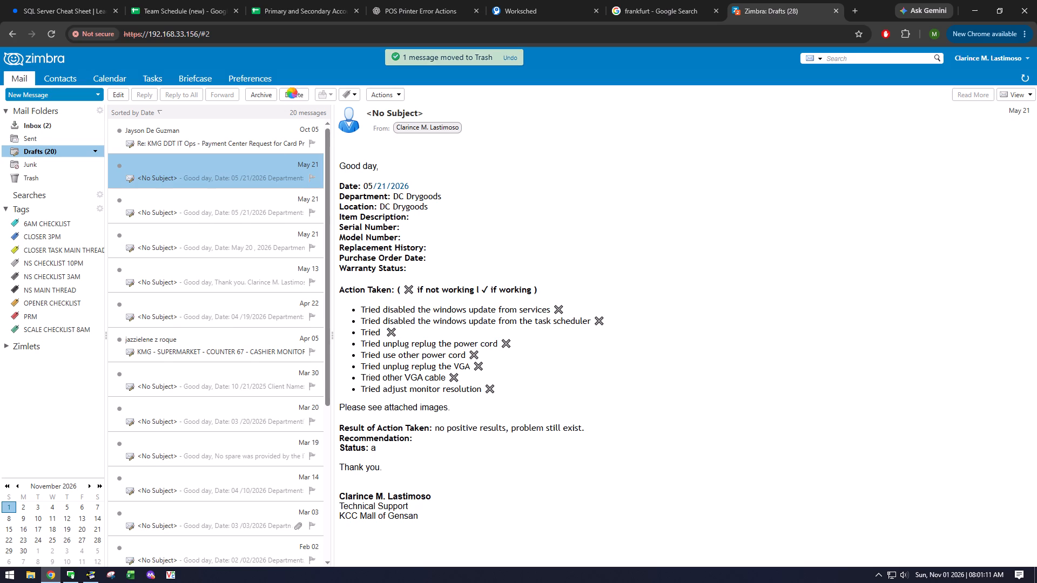
click(292, 95)
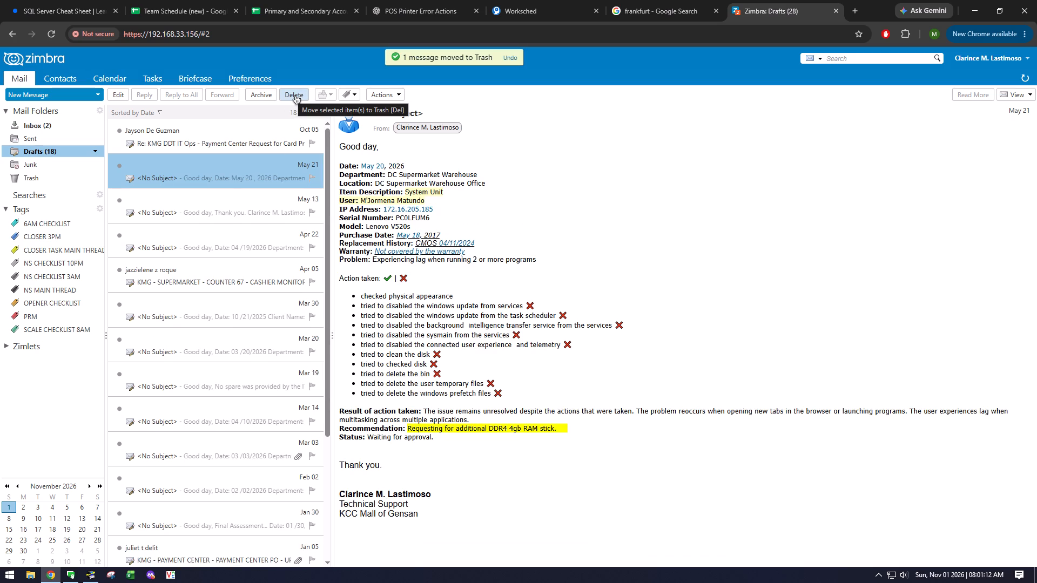
Check the DC Supermarket Warehouse draft dated May 20, 2026, and open the no-subject May 13 draft.
scroll(422, 308, down, 4)
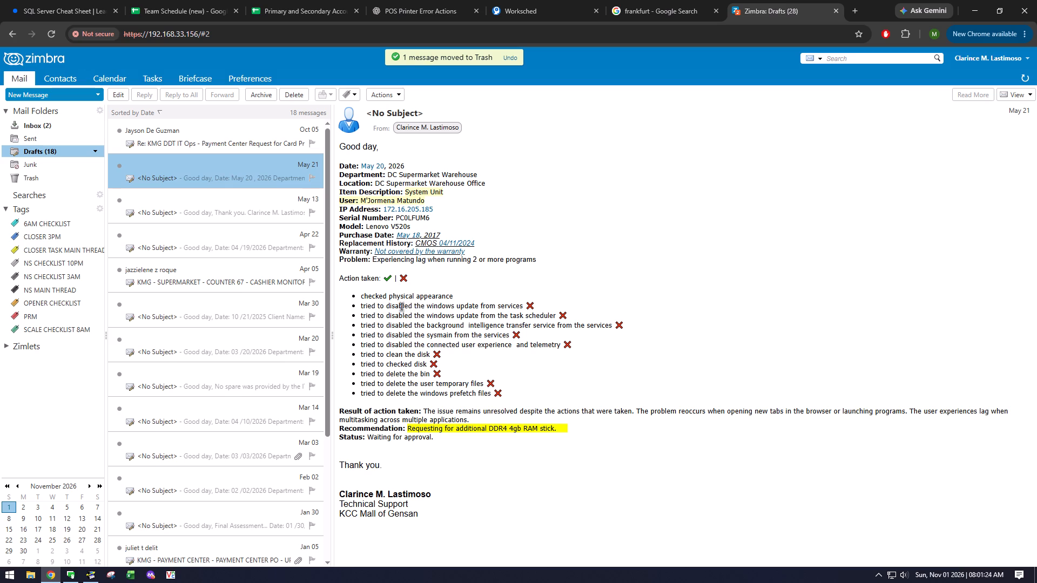
click(278, 213)
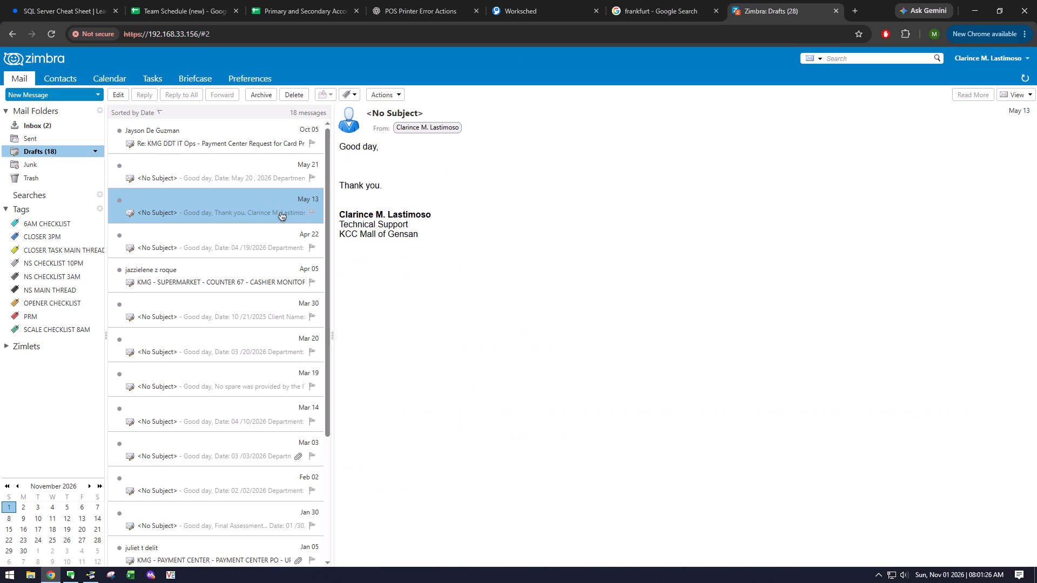